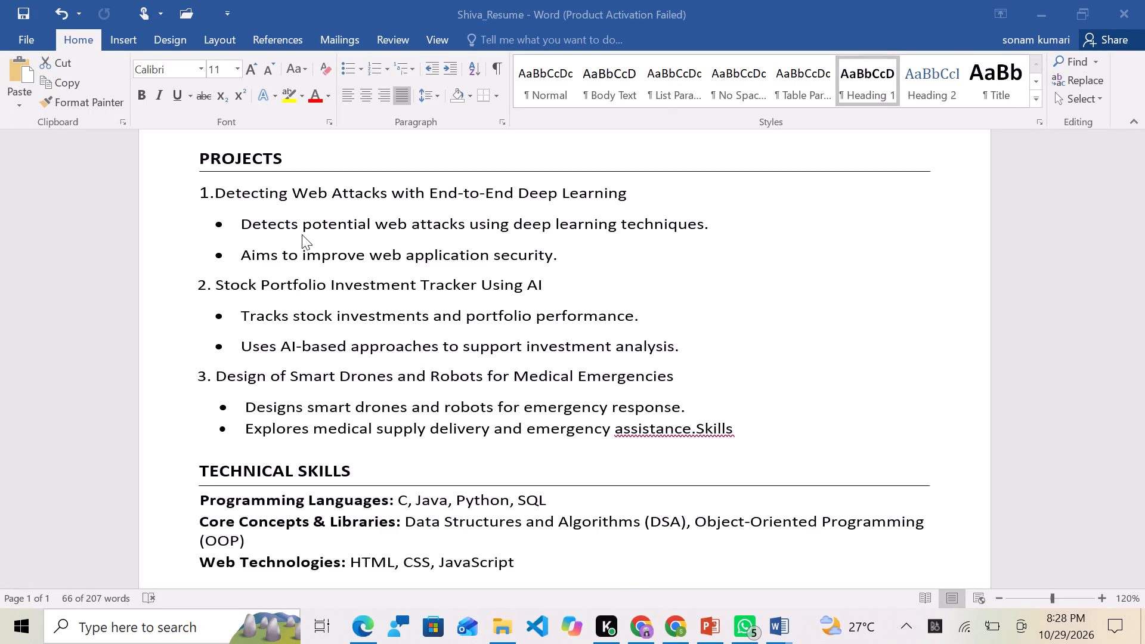
drag(224, 186, 274, 206)
key(ctrl+c)
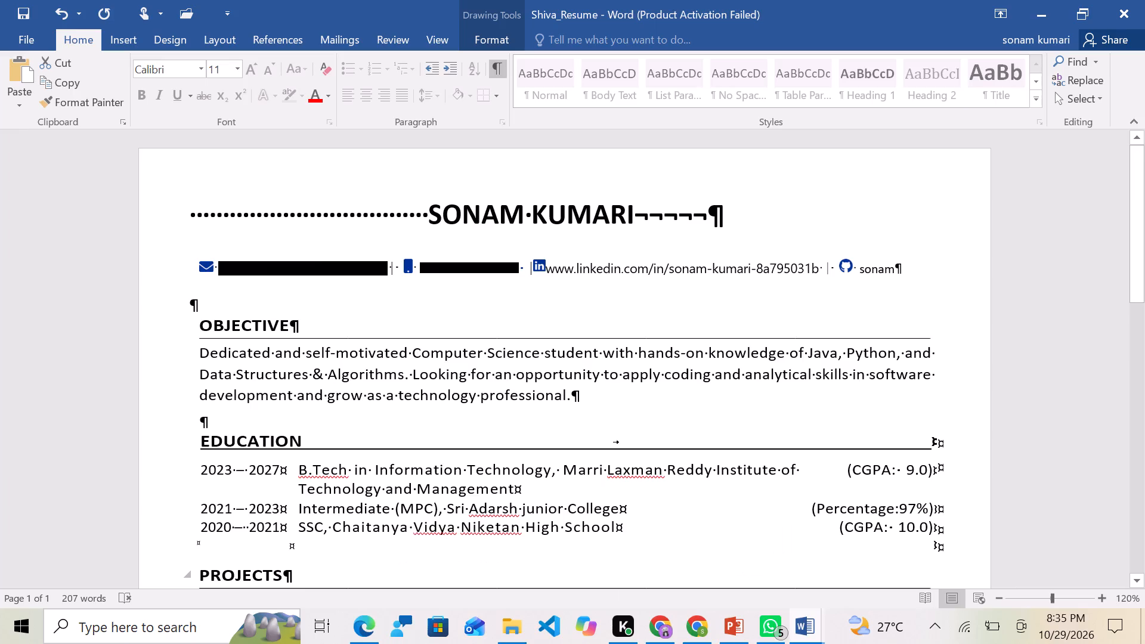
key(ctrl+shift+8)
scroll(787, 558, down, 1)
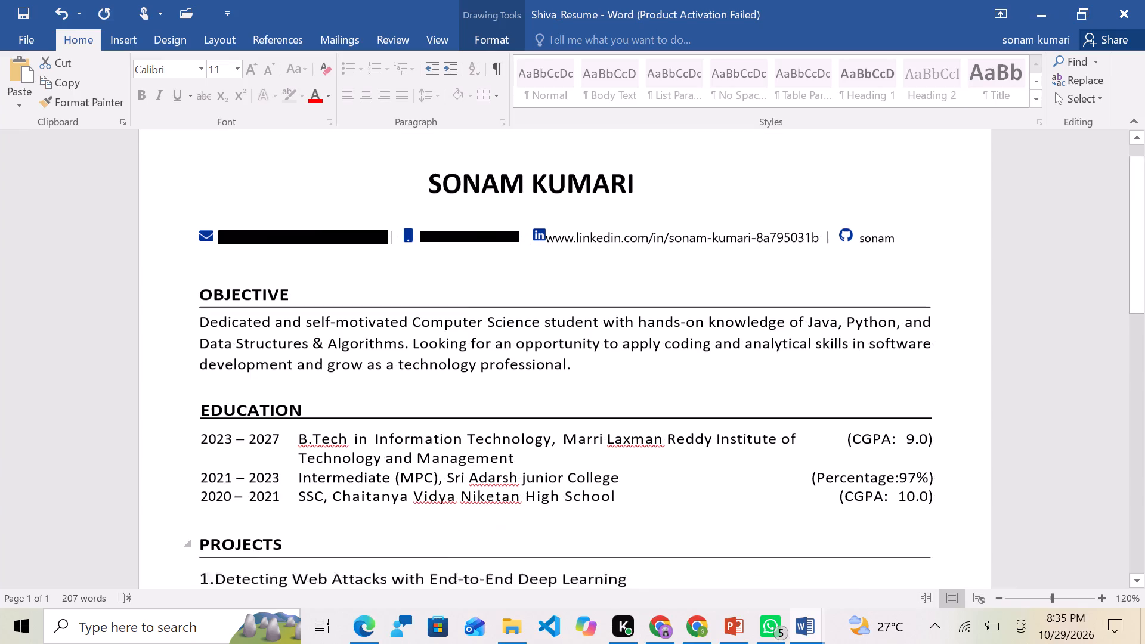
Apply single line spacing and left alignment to all the project entries under PROJECTS.
scroll(787, 558, down, 1)
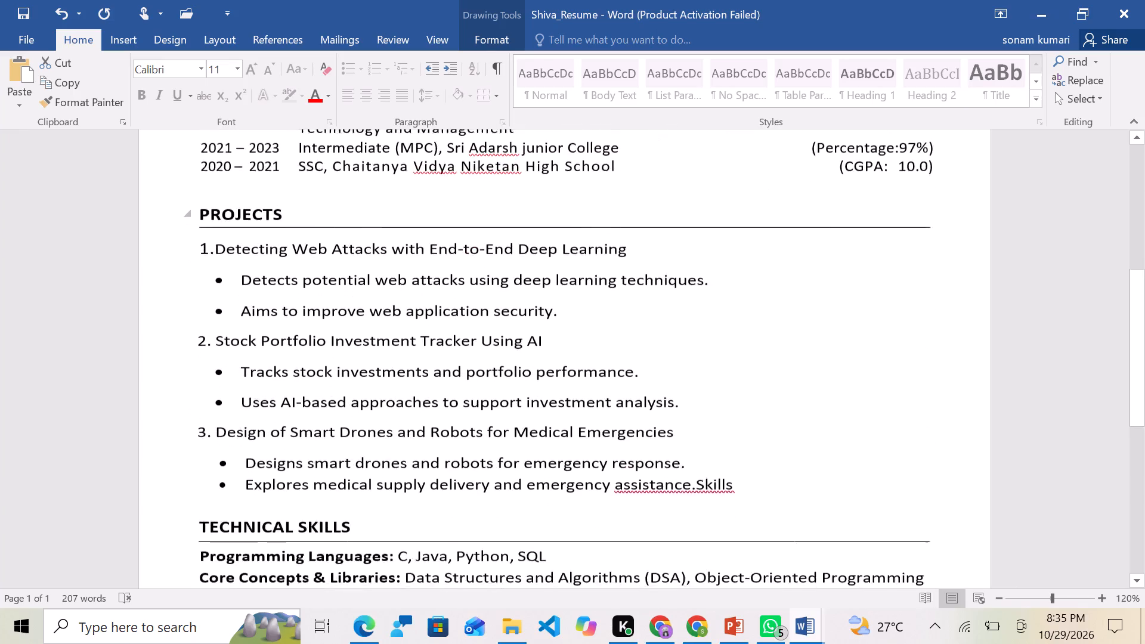
scroll(787, 558, down, 1)
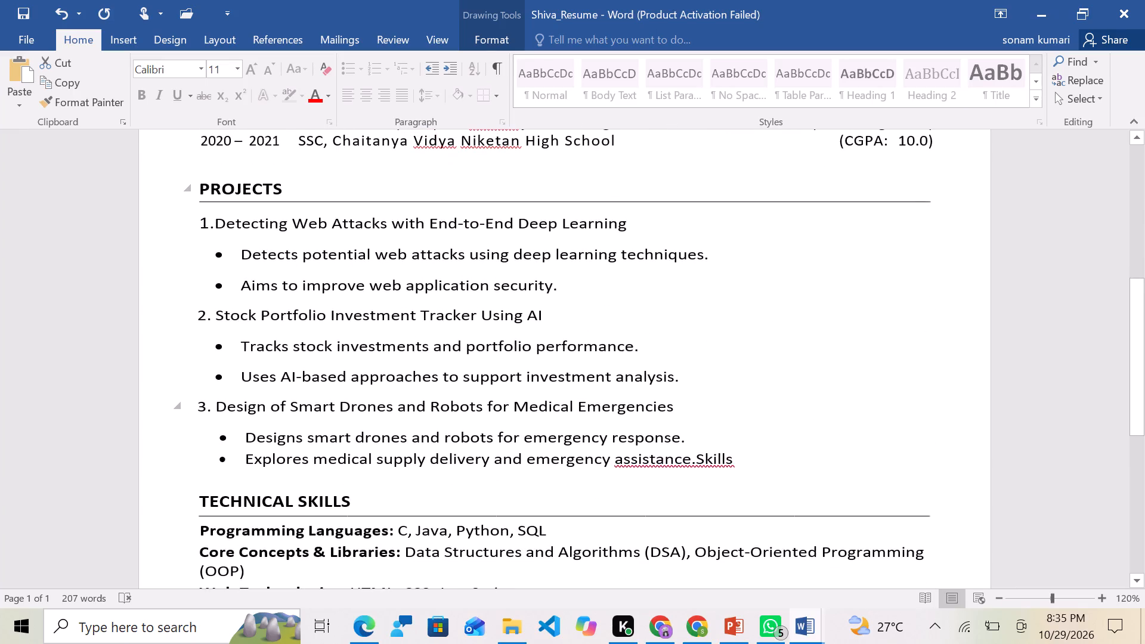
drag(216, 221, 632, 393)
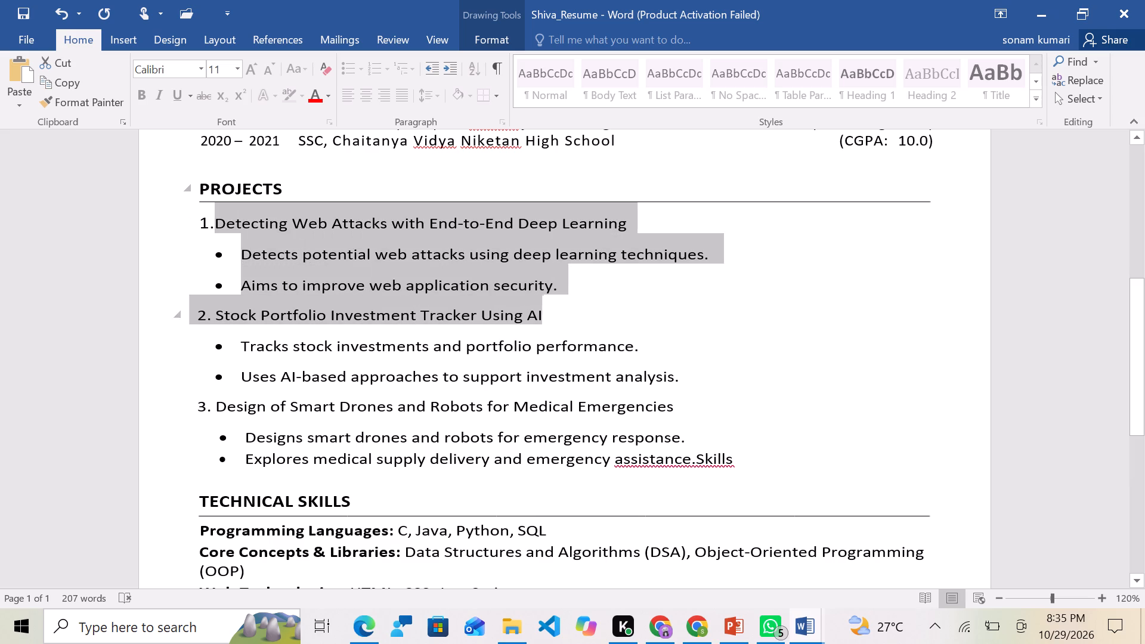
drag(632, 393, 744, 464)
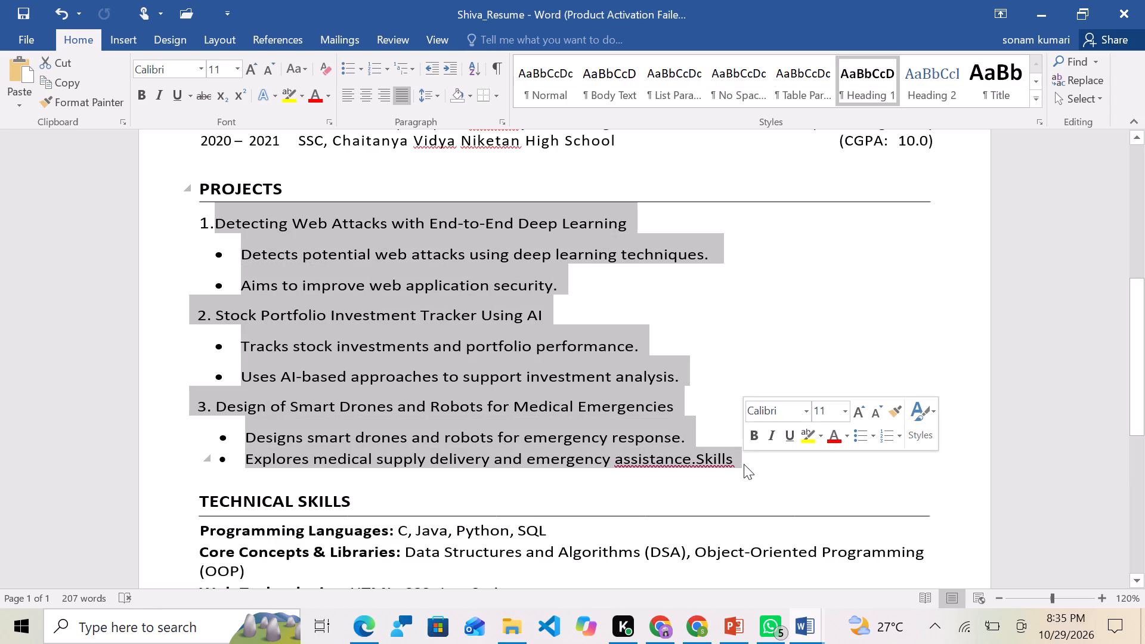
key(ctrl+1)
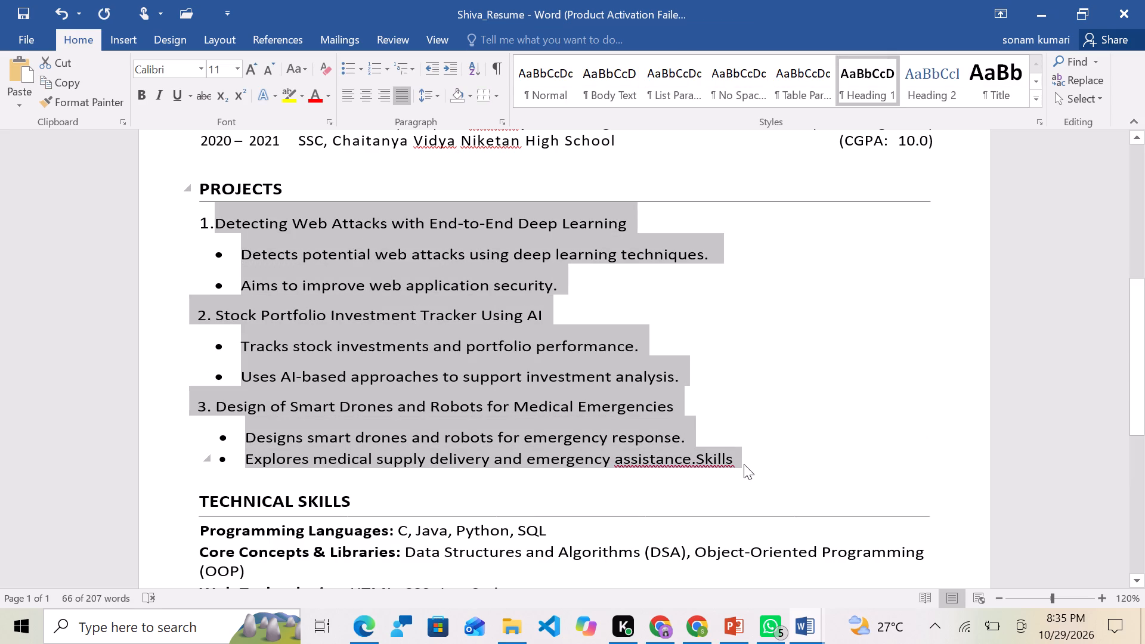
key(ctrl+l)
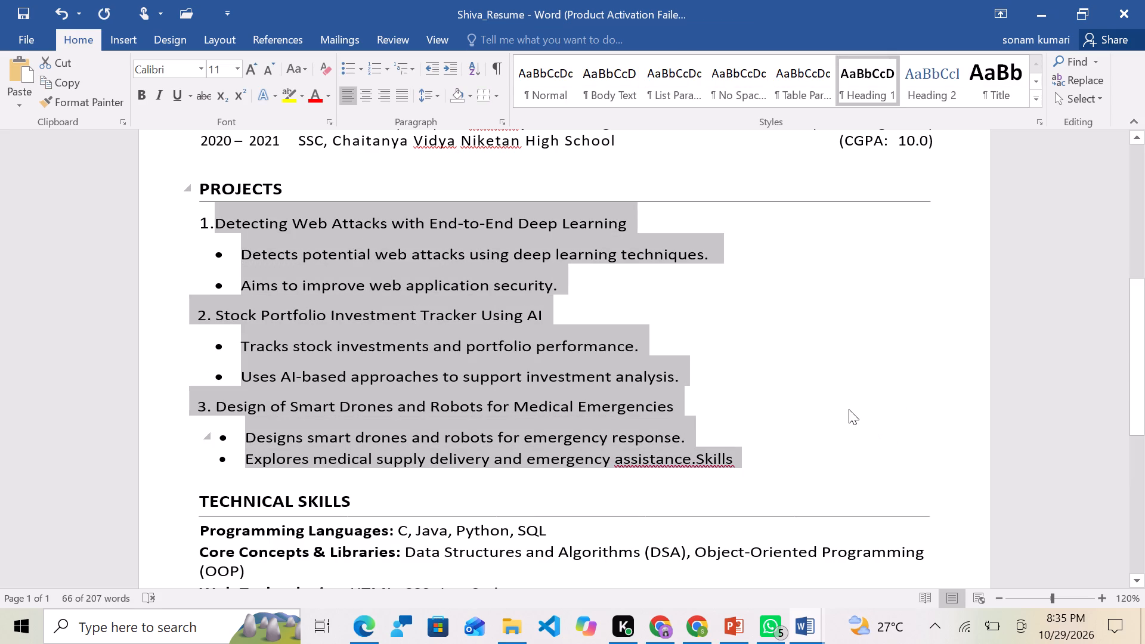
click(847, 408)
Delete the stray word "Skills" after "assistance." at the end of the last project bullet.
click(746, 471)
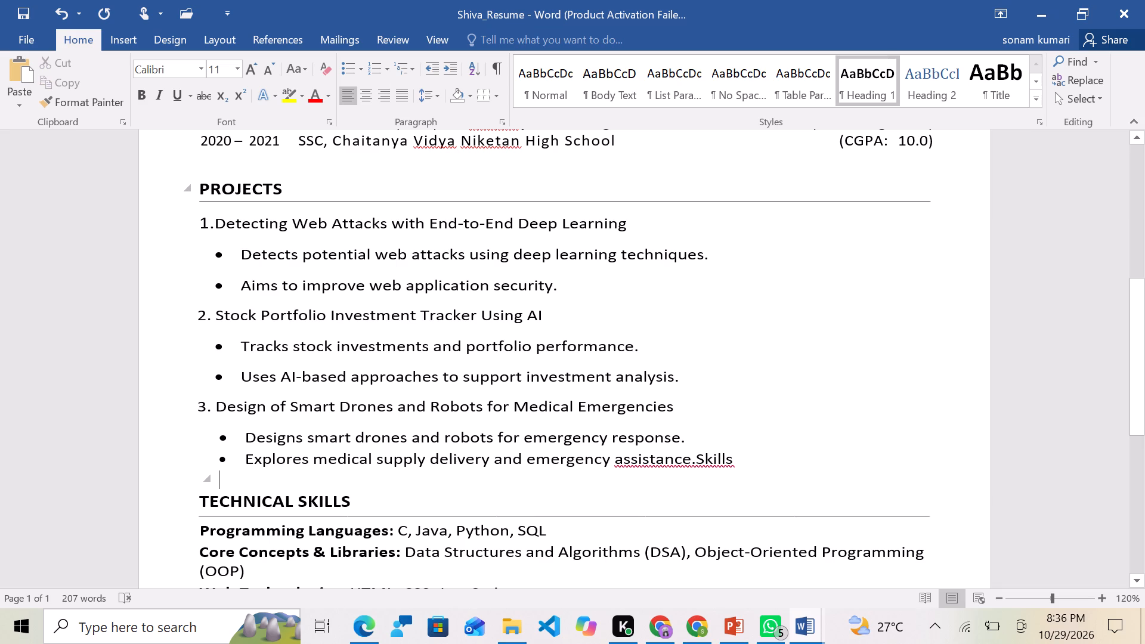
click(740, 462)
key(BackSpace)
key(BackSpace)
key(BackSpace)
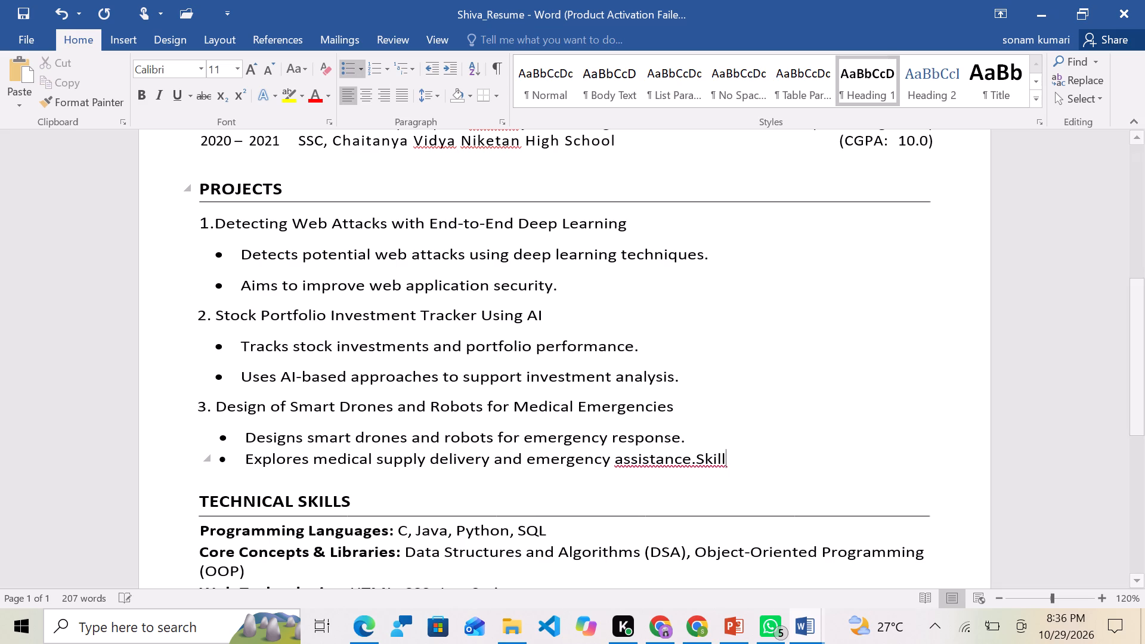
key(BackSpace)
key(BackSpace)
key(BackSpace)
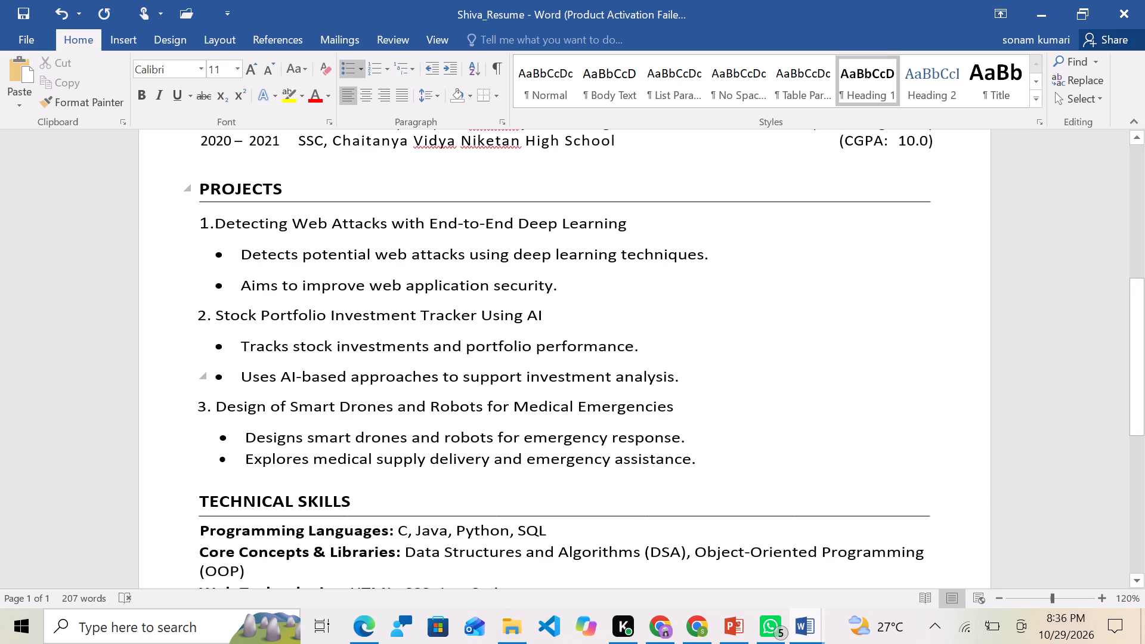
Set the spacing before to 0 pt for all project titles and bullets in the PROJECTS section.
double_click(216, 221)
drag(216, 221, 533, 327)
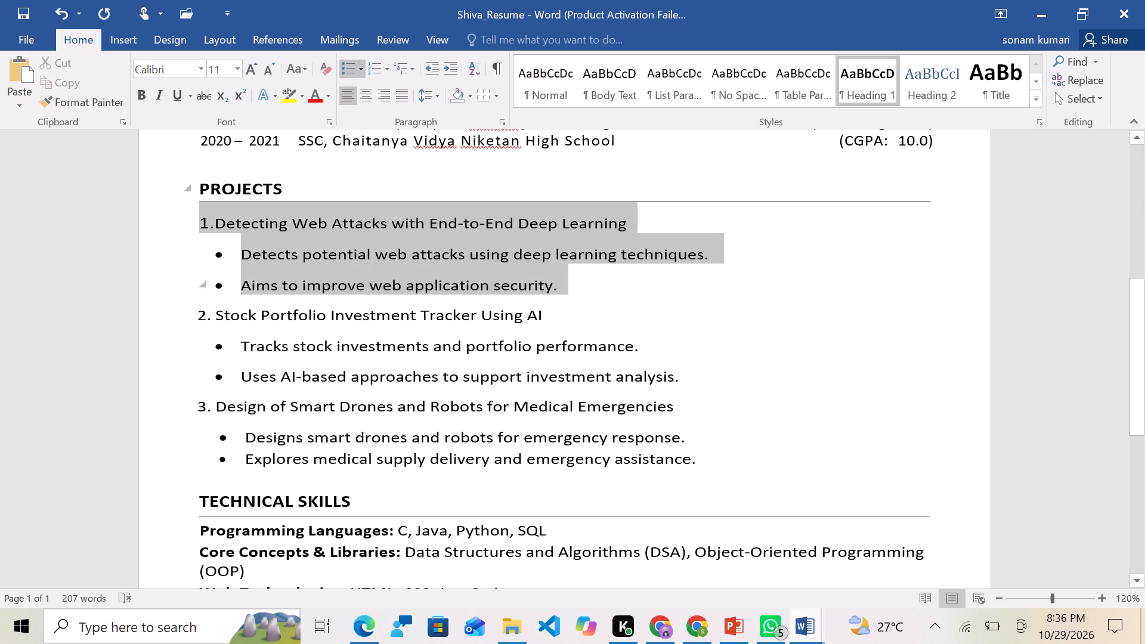
drag(533, 327, 570, 467)
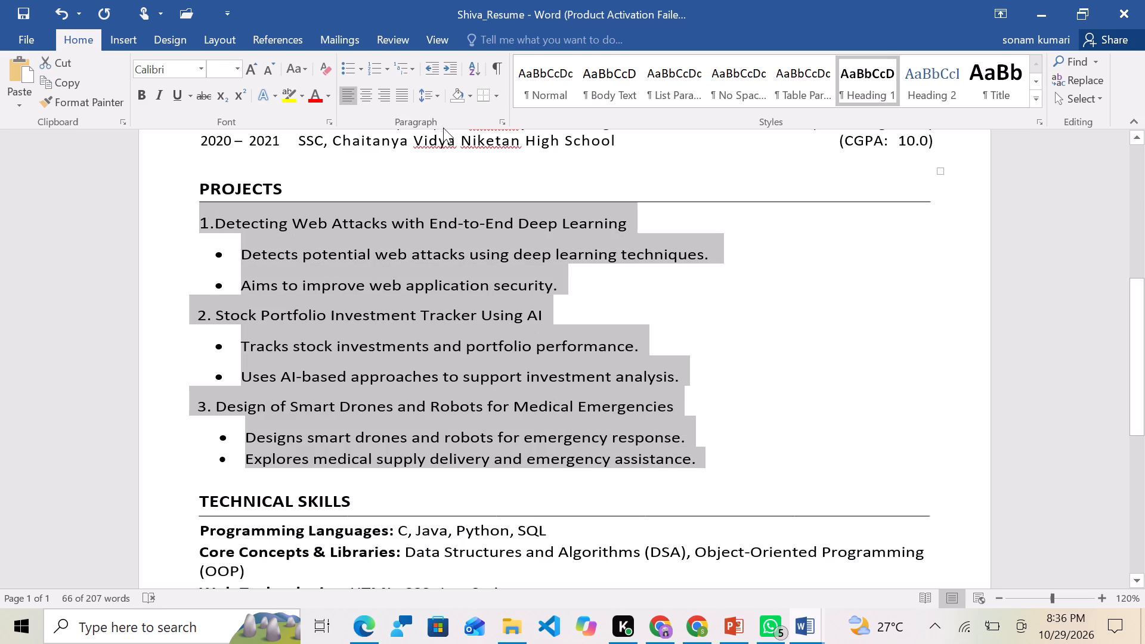
click(429, 98)
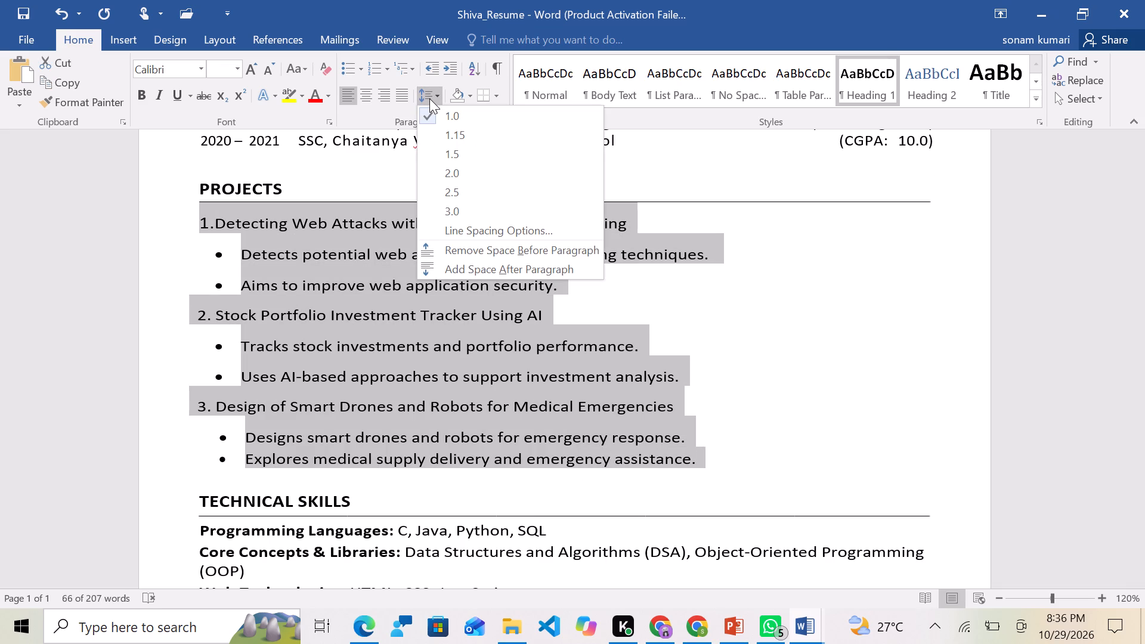
click(482, 227)
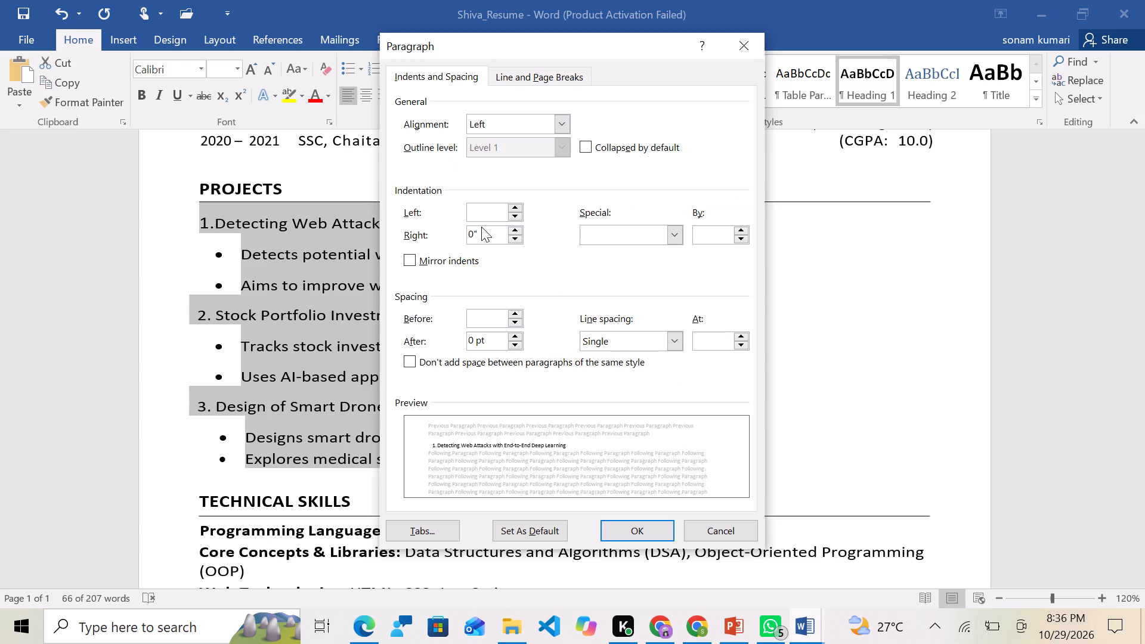
click(478, 313)
key(0)
key(space)
text(pt)
click(623, 533)
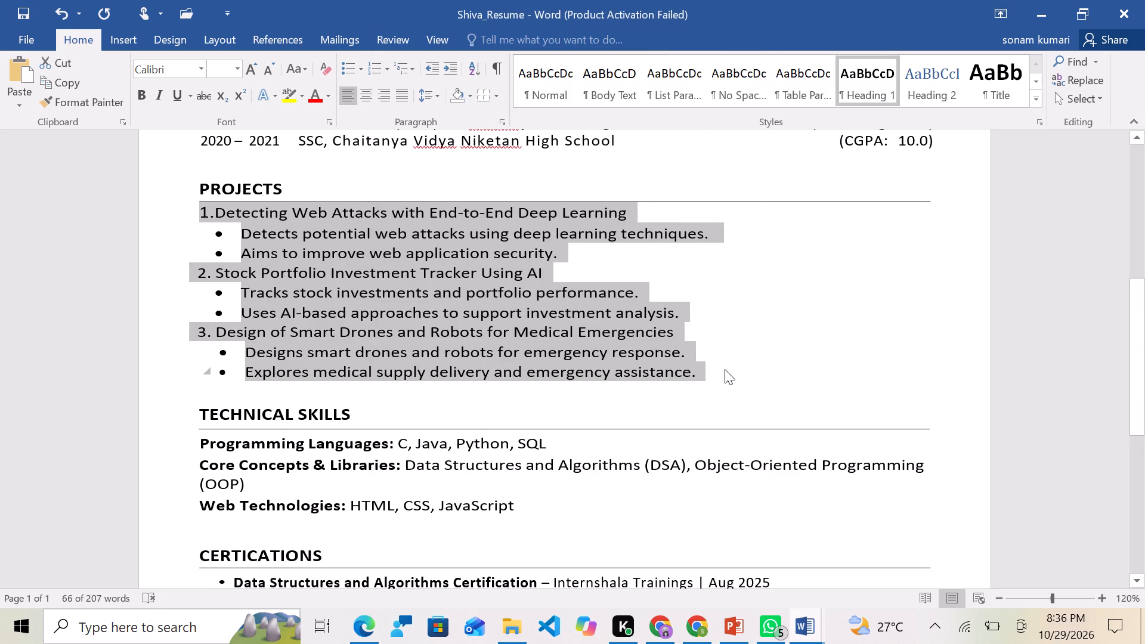
click(725, 369)
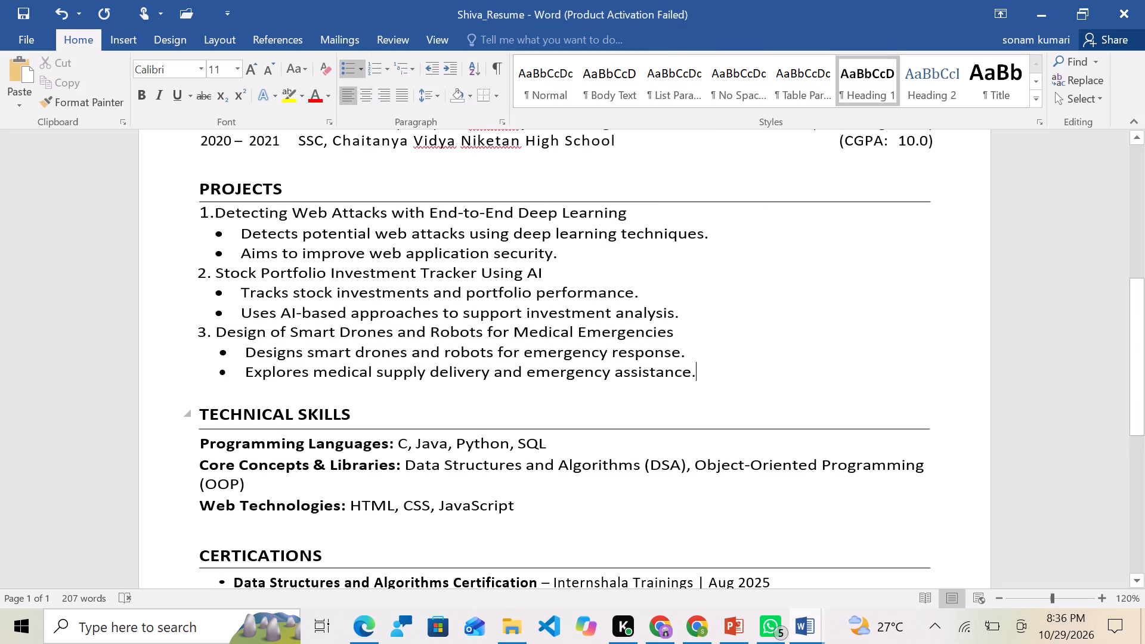
Make the first project title, "Detecting Web Attacks with End-to-End Deep Learning", bold.
scroll(519, 383, up, 1)
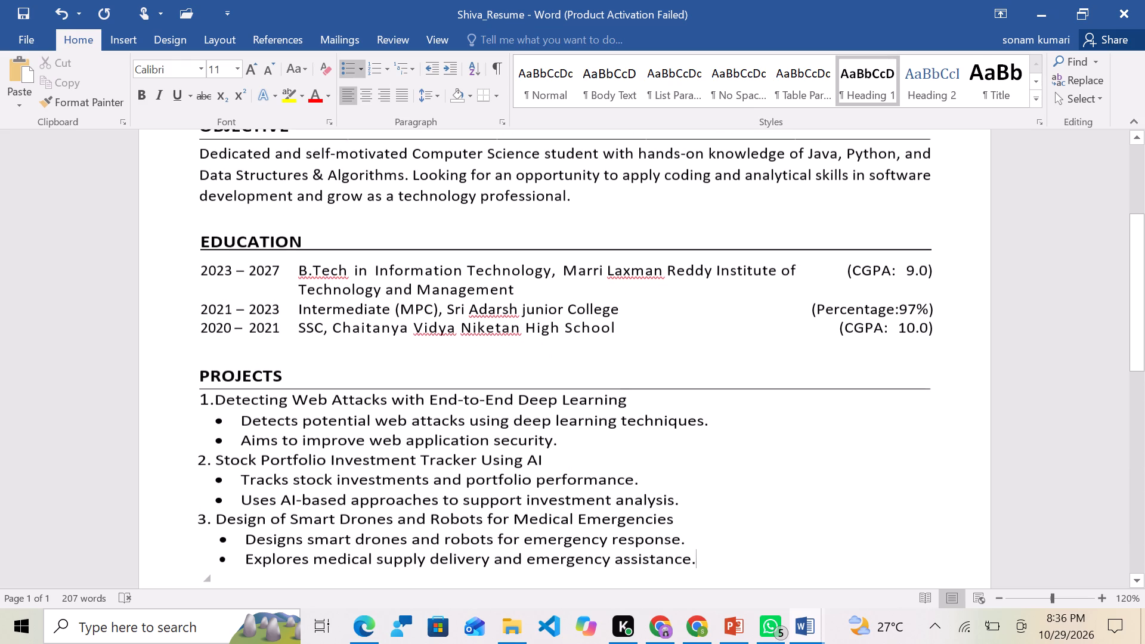
scroll(519, 383, down, 2)
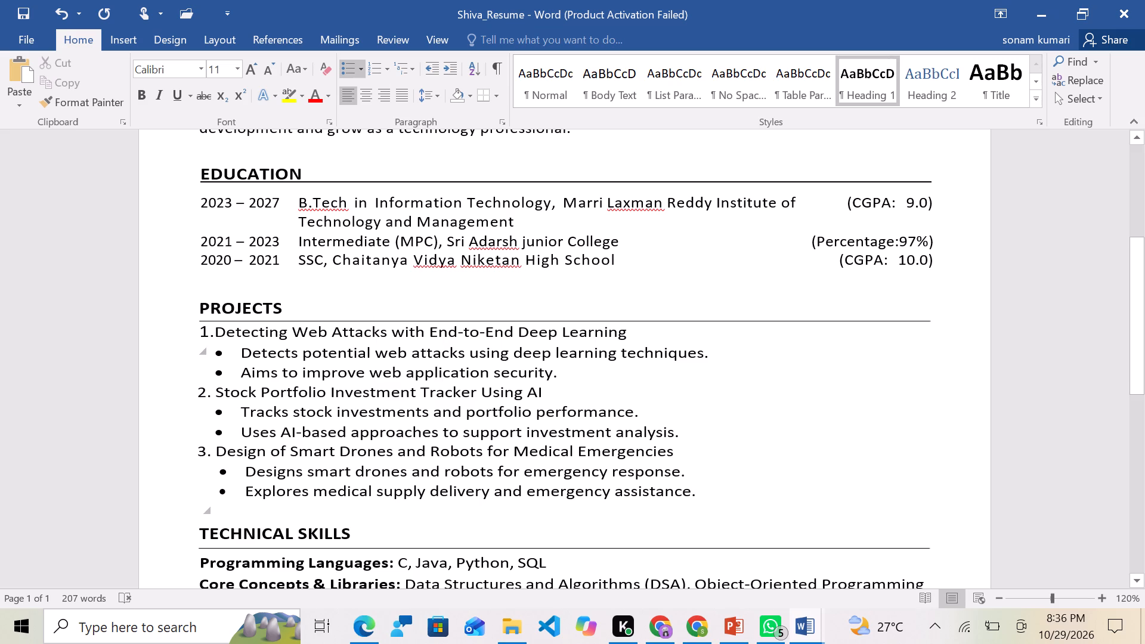
click(209, 330)
drag(209, 330, 472, 338)
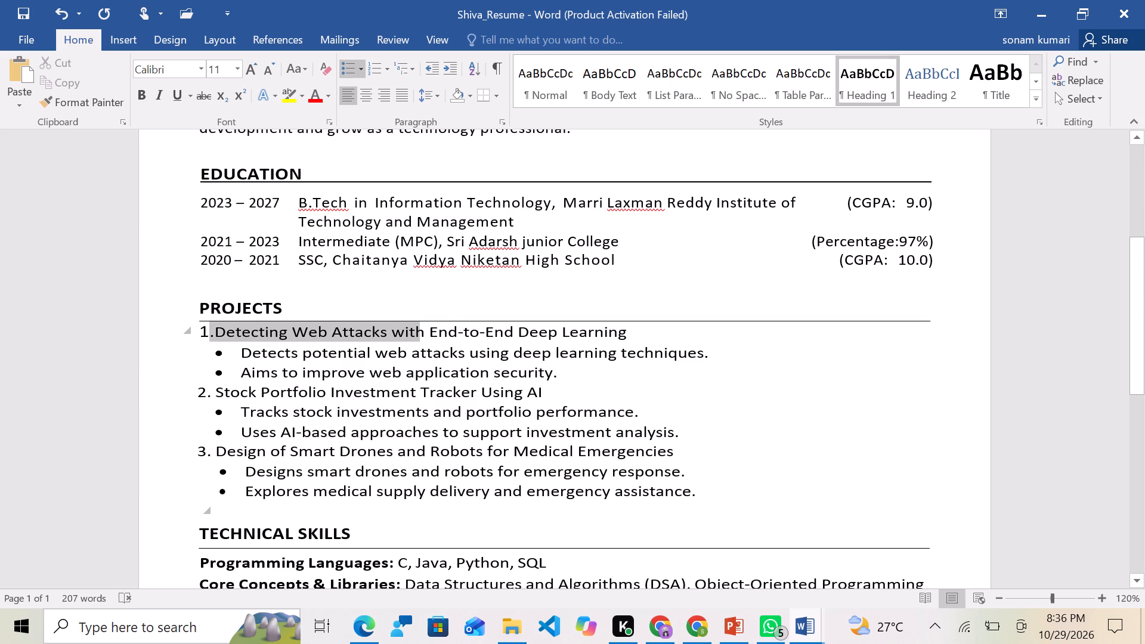
drag(472, 338, 628, 334)
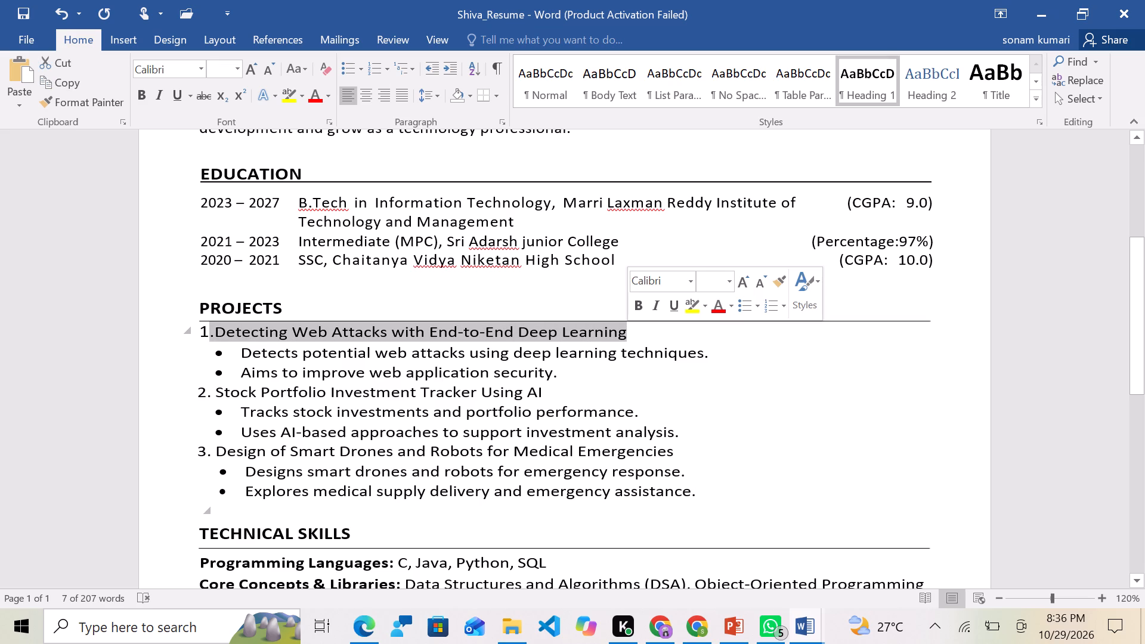
click(639, 311)
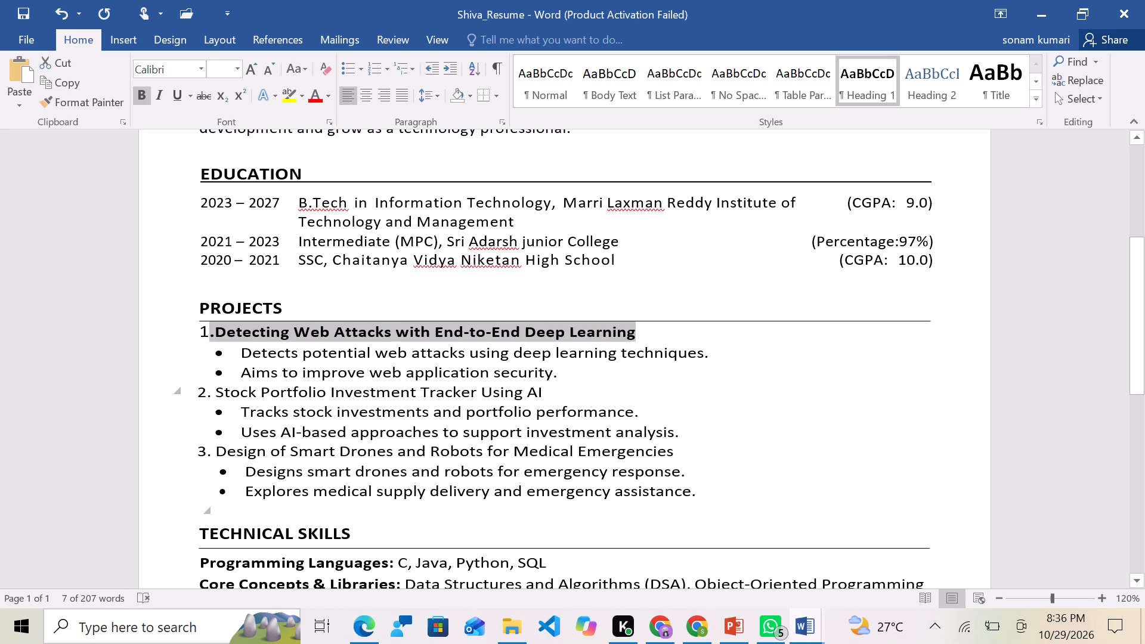
Make the second and third project titles, Stock Portfolio Investment Tracker and Design of Smart Drones, bold including their numbers.
double_click(216, 391)
drag(216, 391, 349, 389)
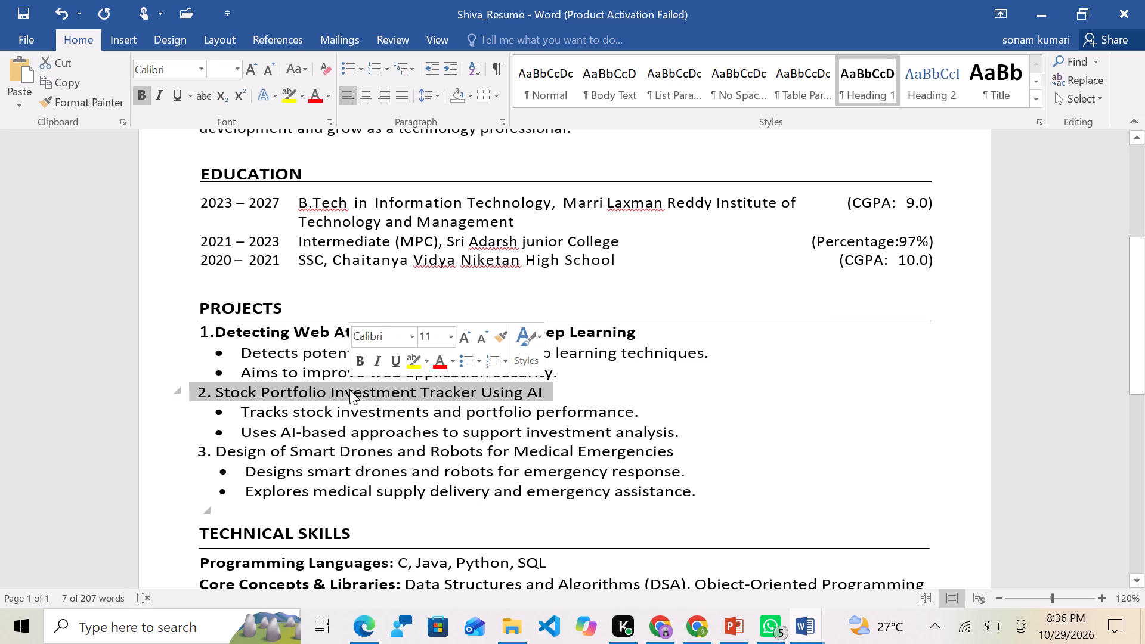
click(358, 367)
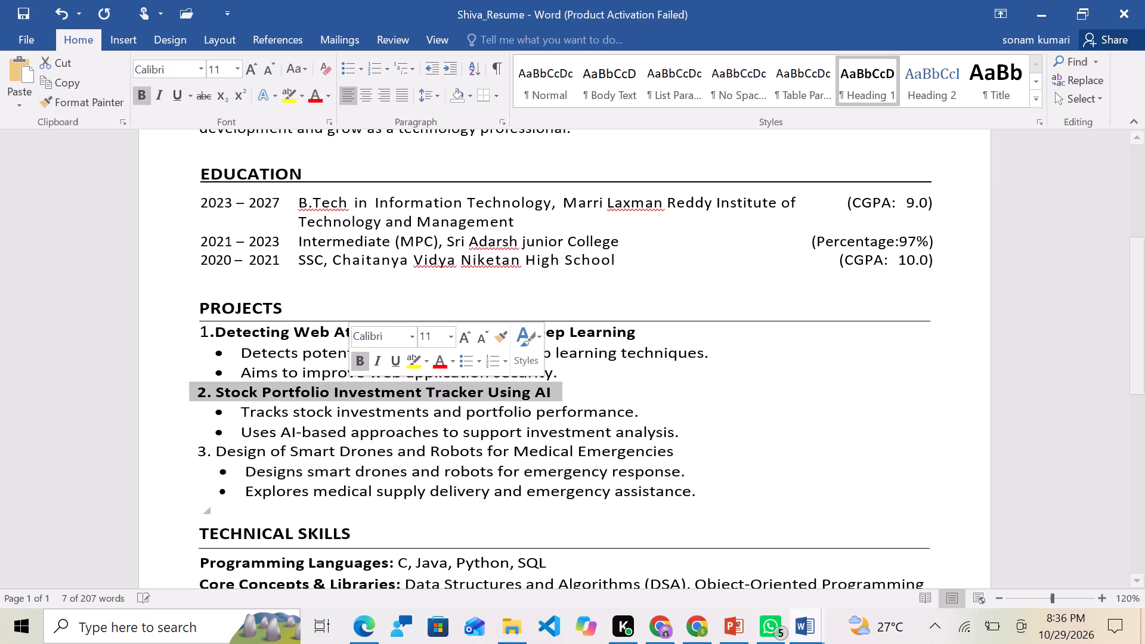
click(200, 453)
drag(200, 453, 289, 456)
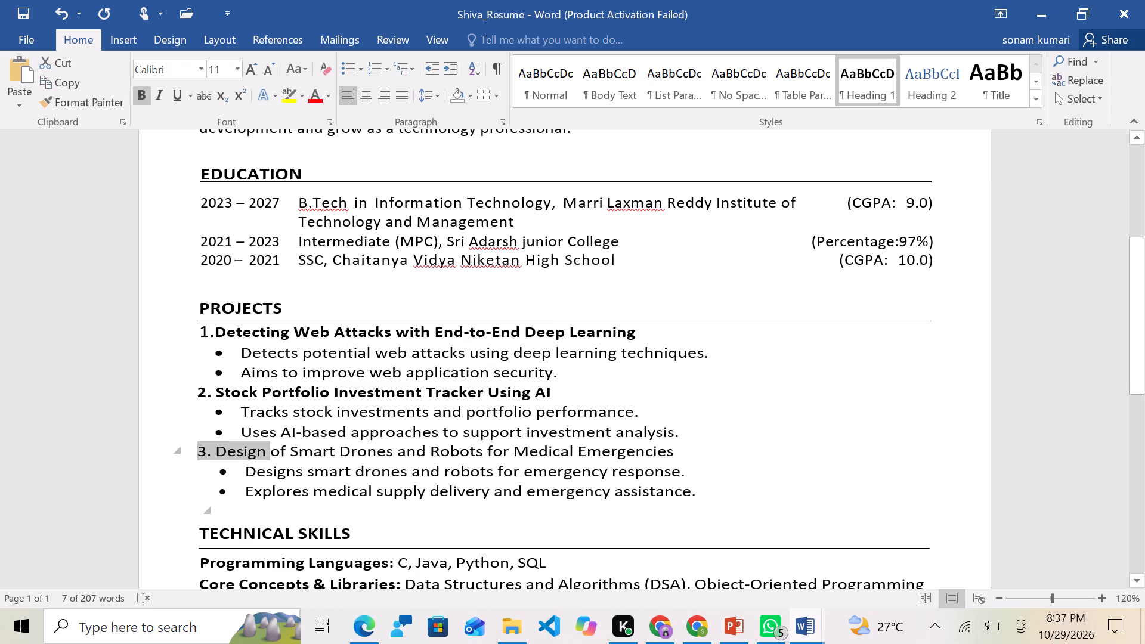
drag(289, 456, 553, 456)
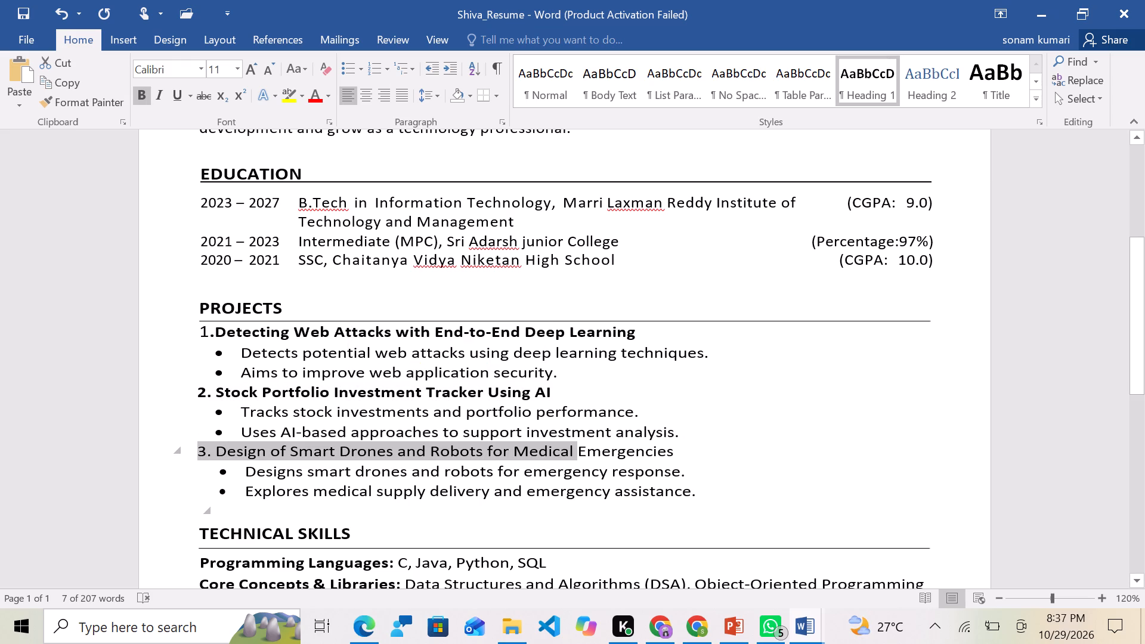
drag(553, 456, 704, 456)
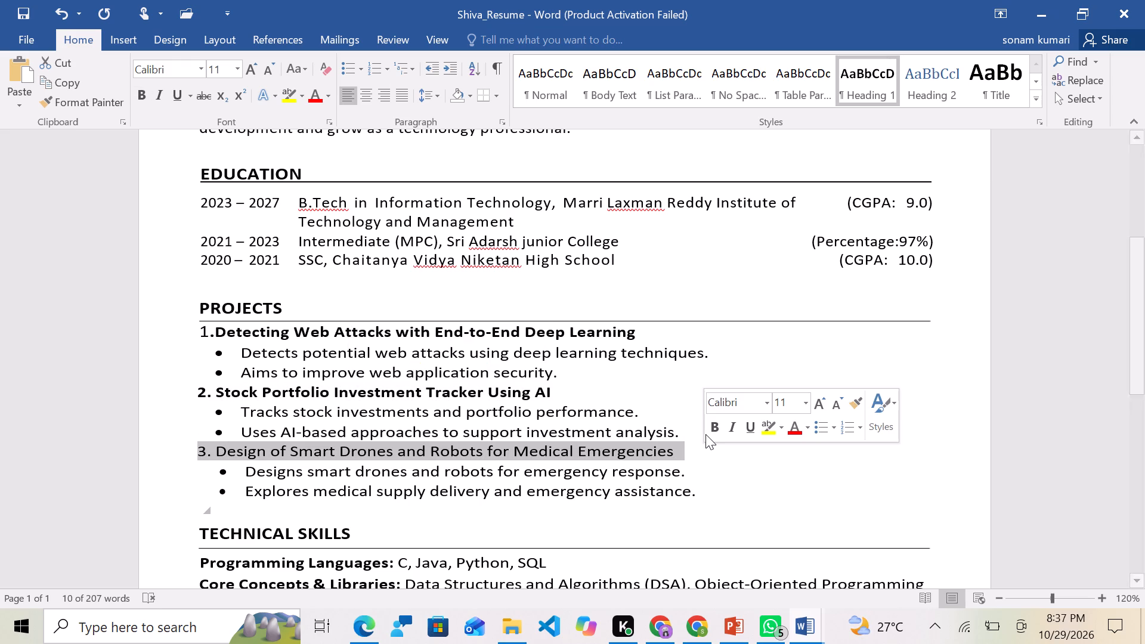
click(705, 434)
click(710, 428)
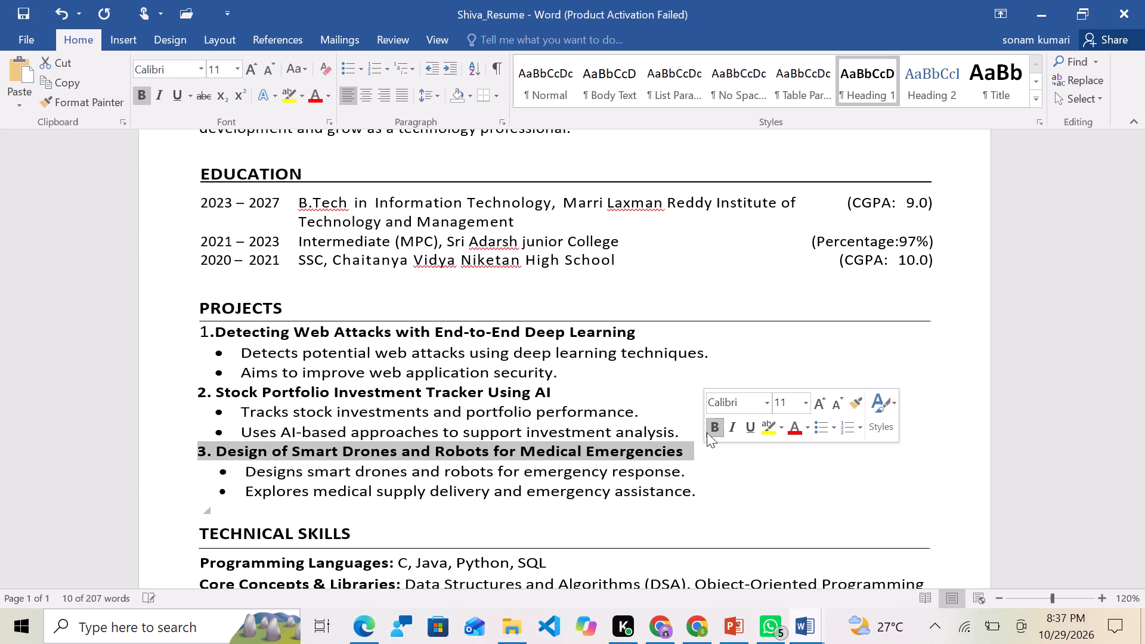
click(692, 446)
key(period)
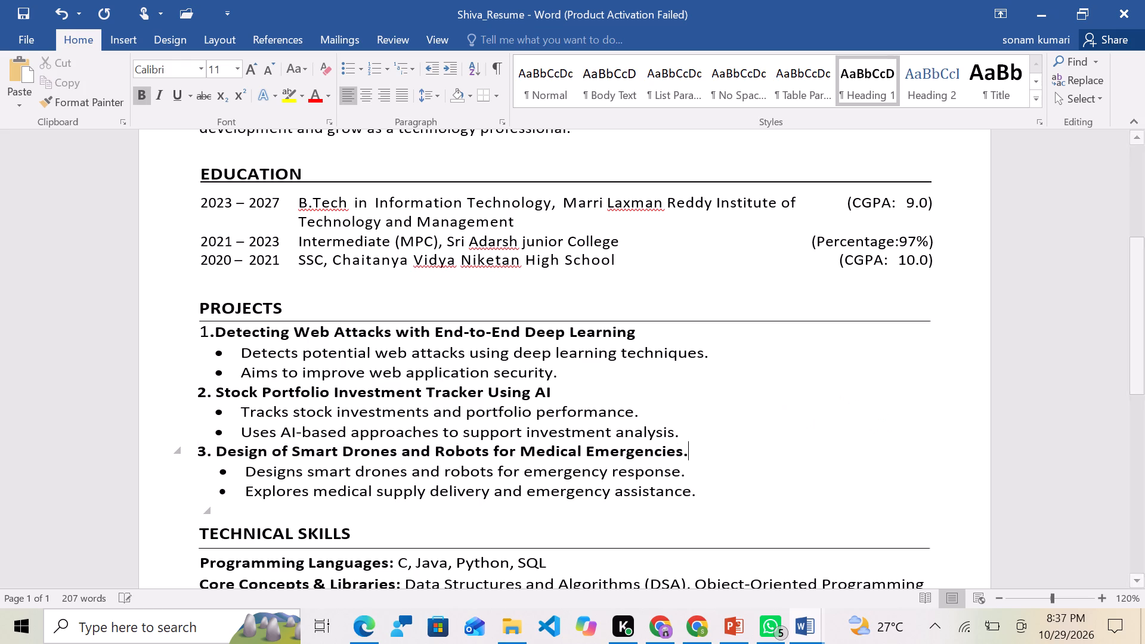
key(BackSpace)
Make the number 1 in front of the first project title bold to match the other titles.
click(199, 338)
drag(199, 338, 222, 336)
click(228, 307)
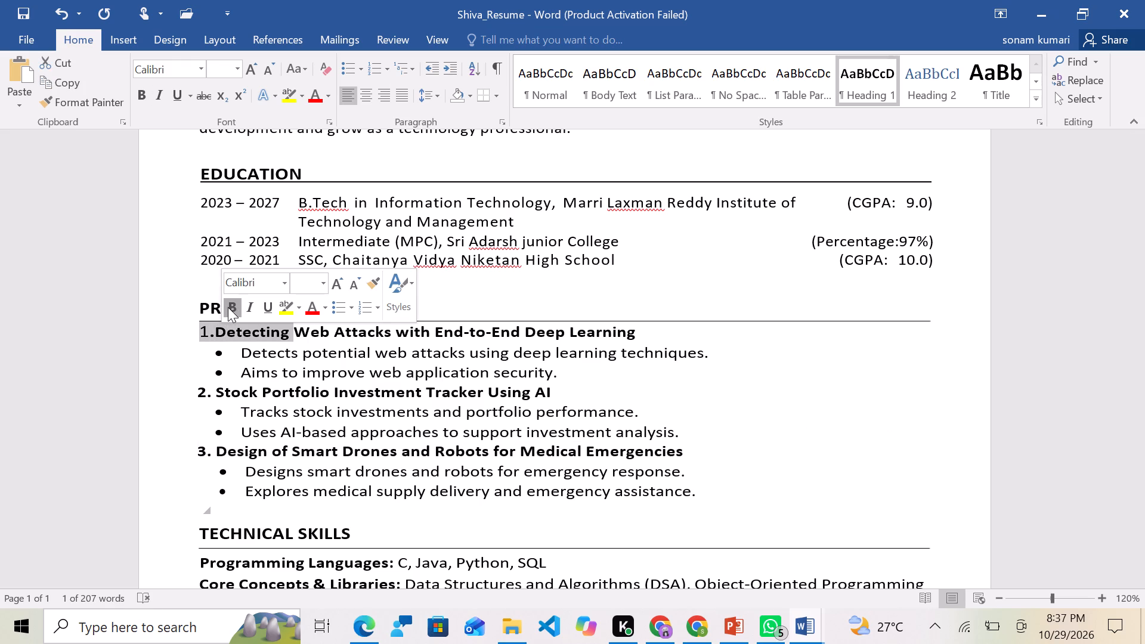
click(565, 392)
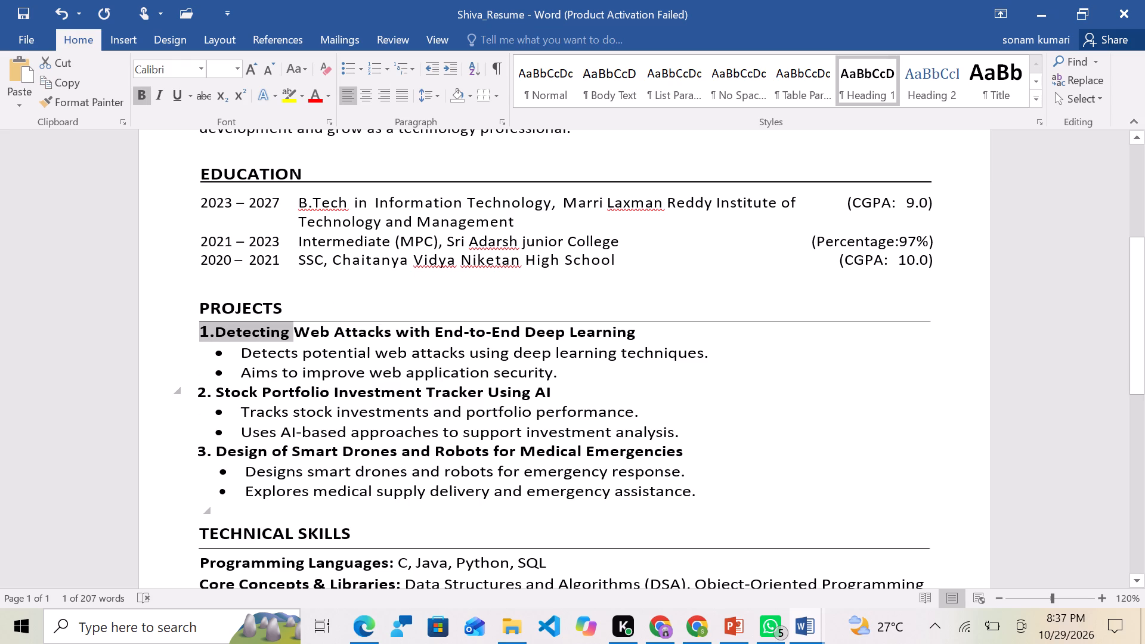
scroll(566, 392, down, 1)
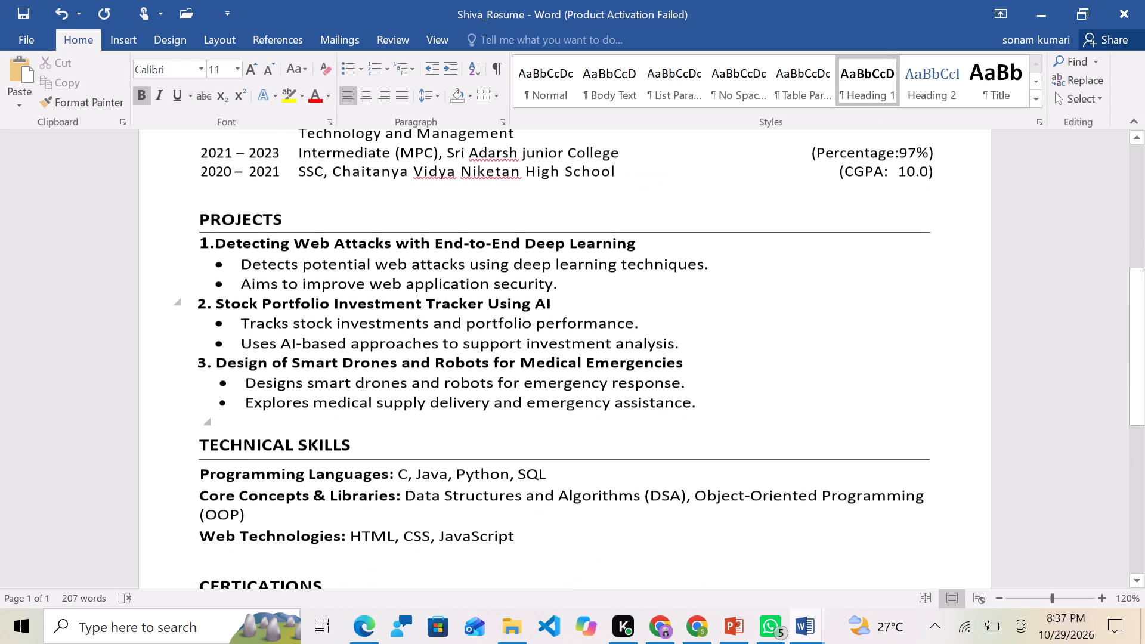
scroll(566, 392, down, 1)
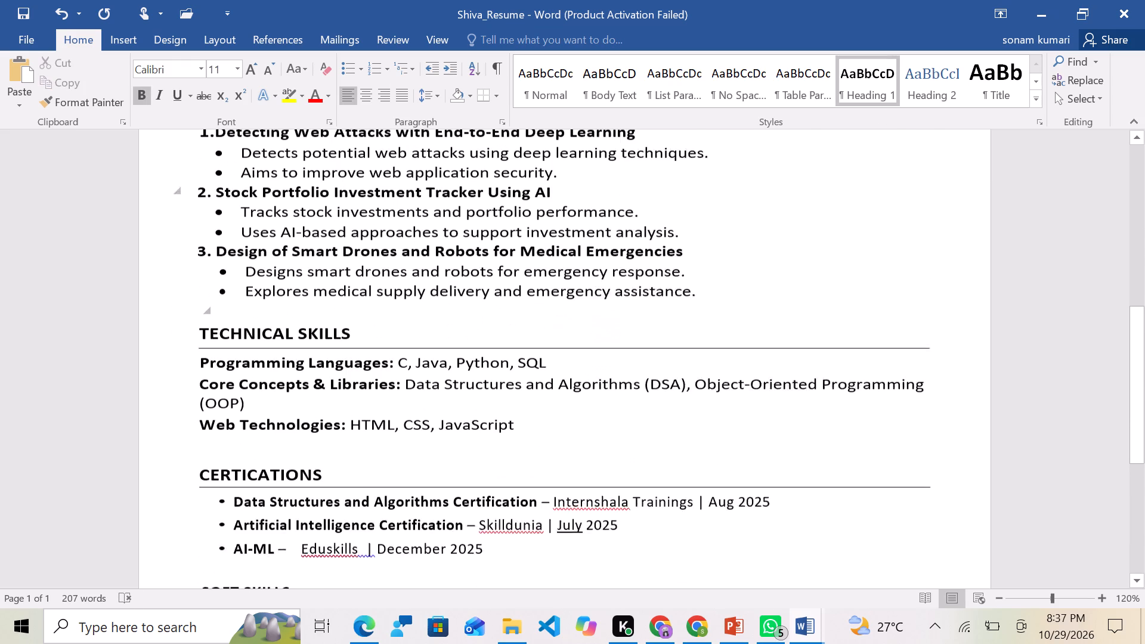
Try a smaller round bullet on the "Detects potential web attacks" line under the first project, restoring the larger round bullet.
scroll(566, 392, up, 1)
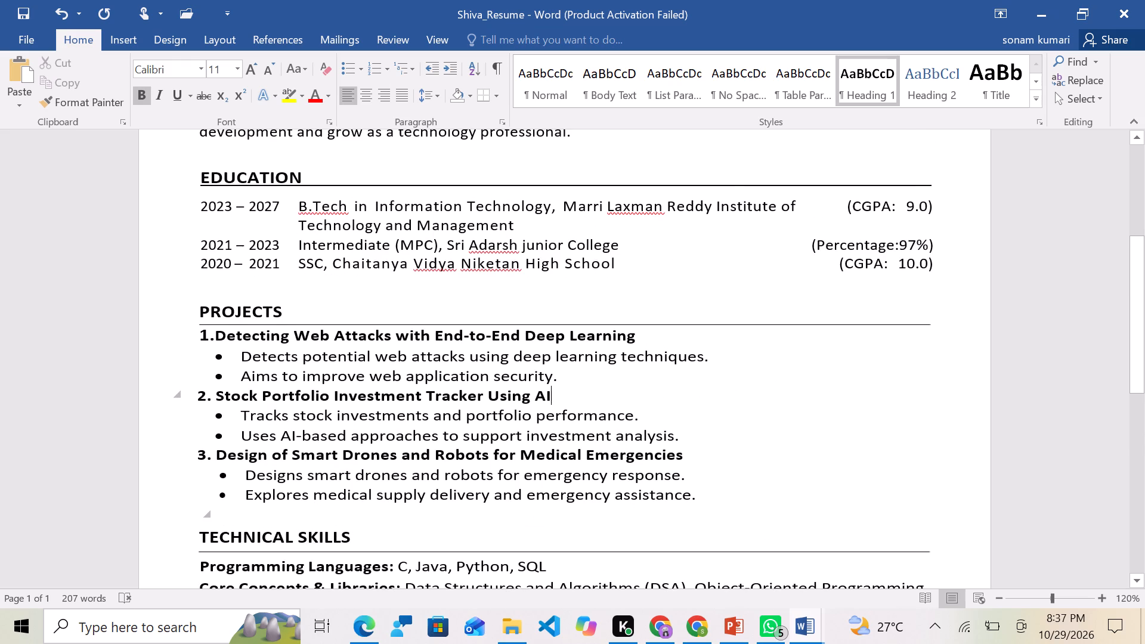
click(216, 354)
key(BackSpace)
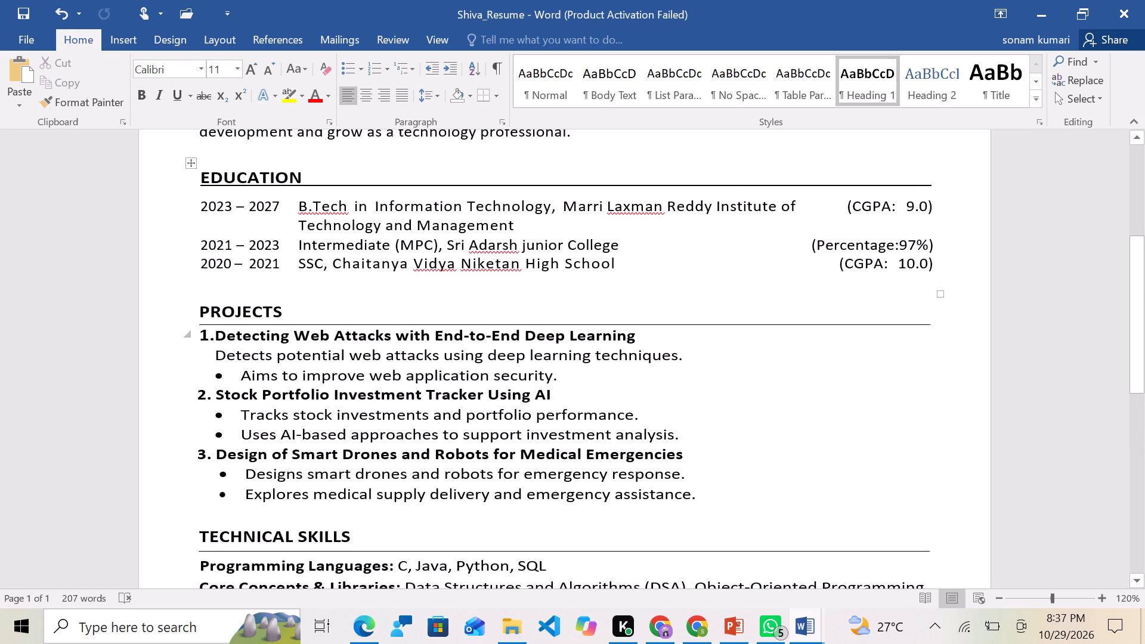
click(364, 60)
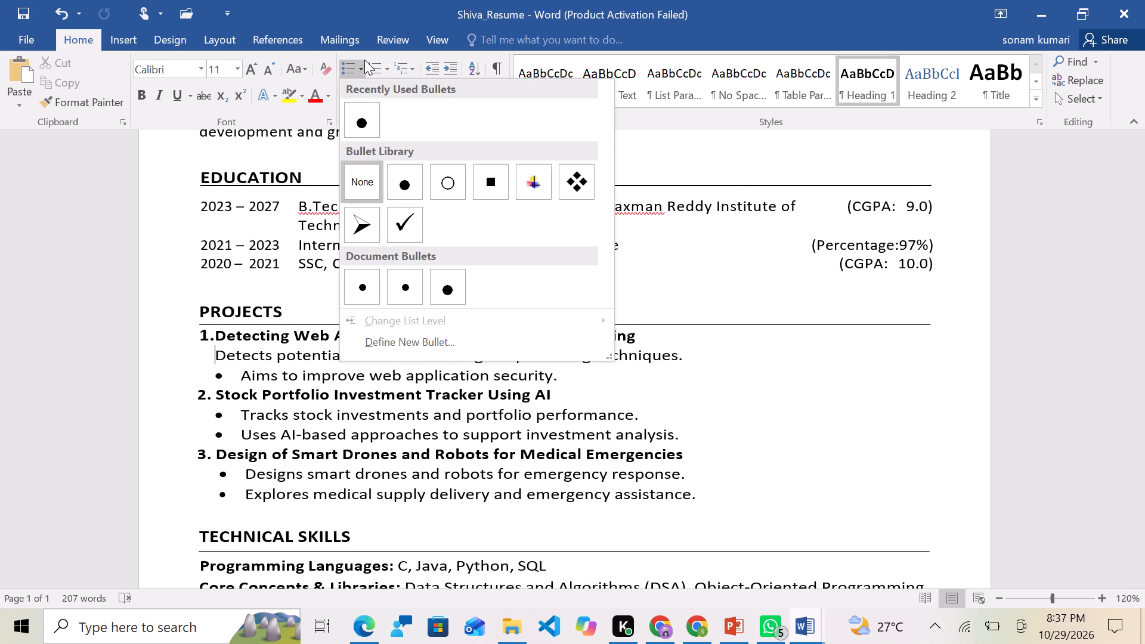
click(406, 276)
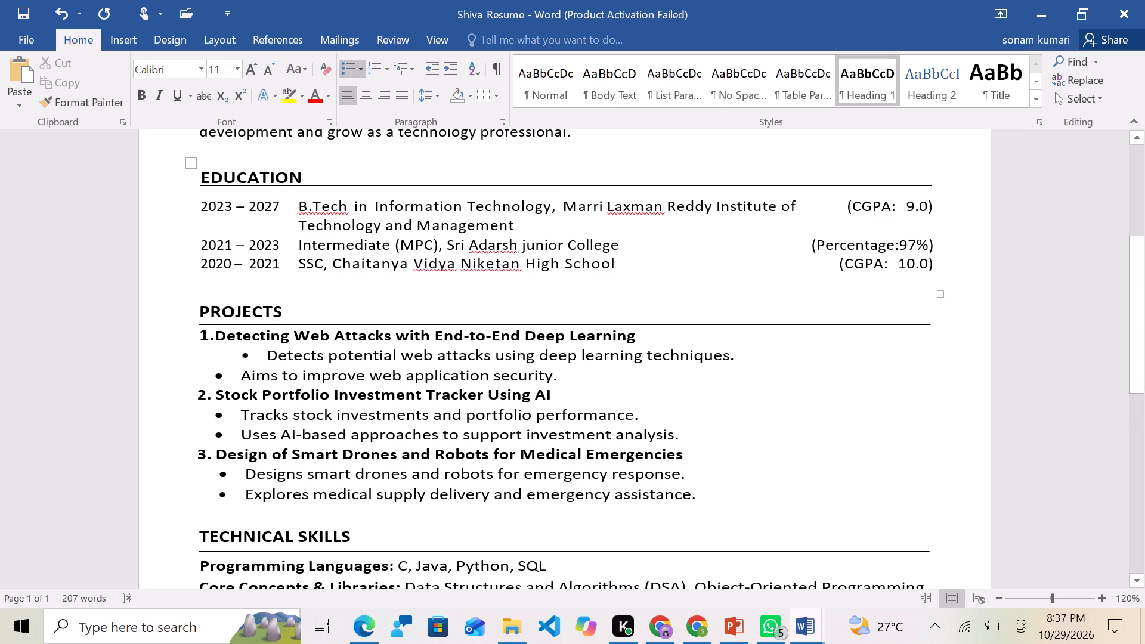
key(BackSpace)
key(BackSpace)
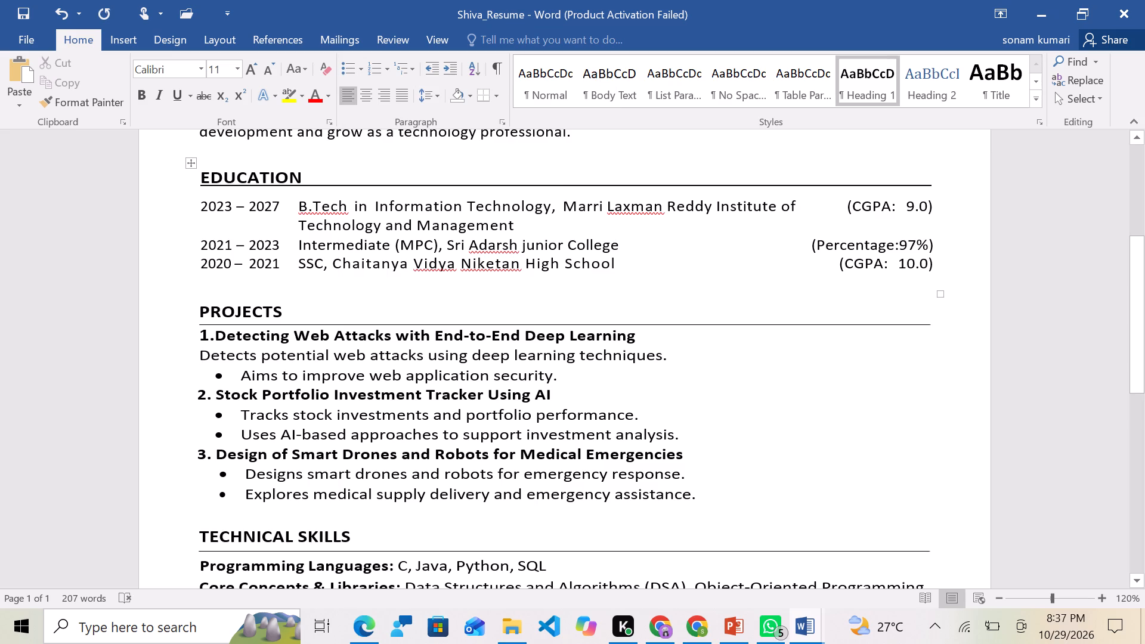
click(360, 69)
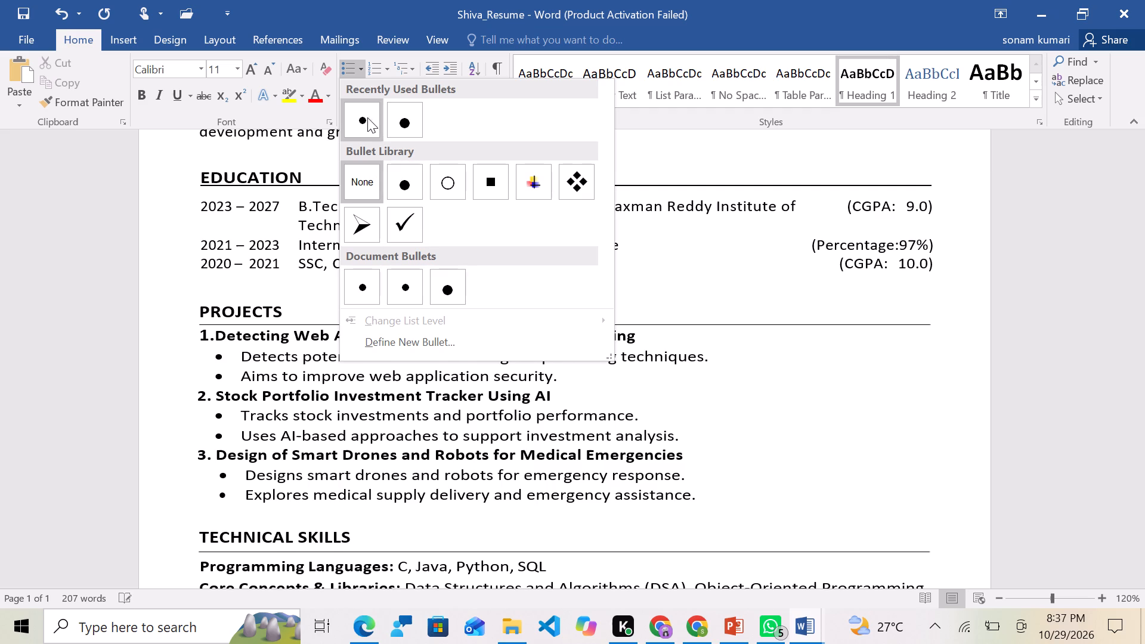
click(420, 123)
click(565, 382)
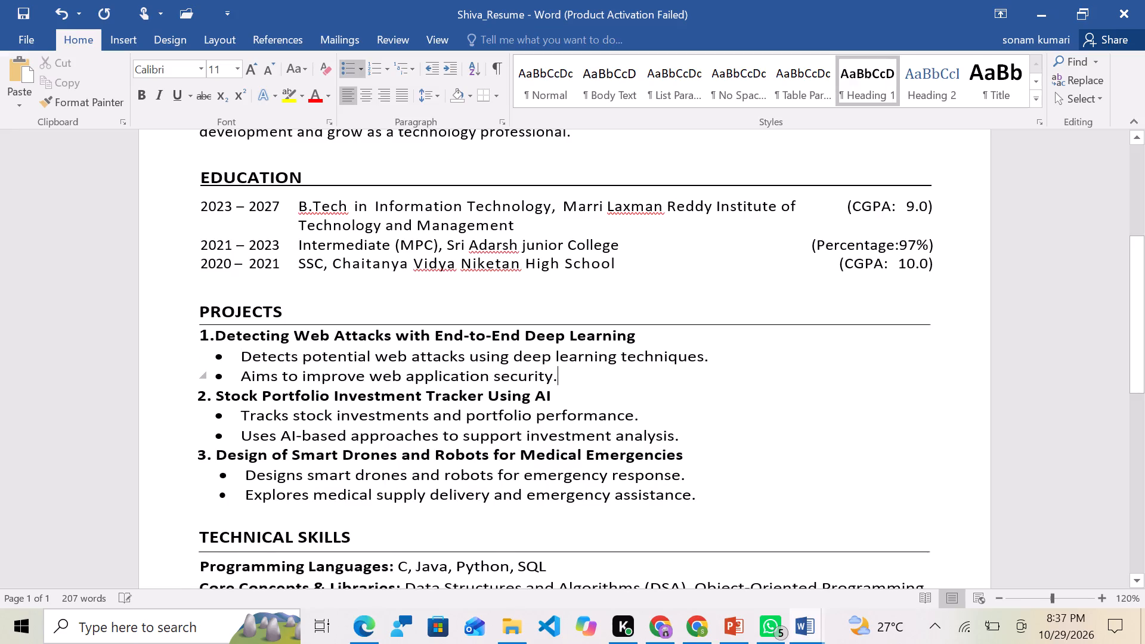
Check the full-page print preview of the resume and return to the document.
scroll(567, 382, down, 2)
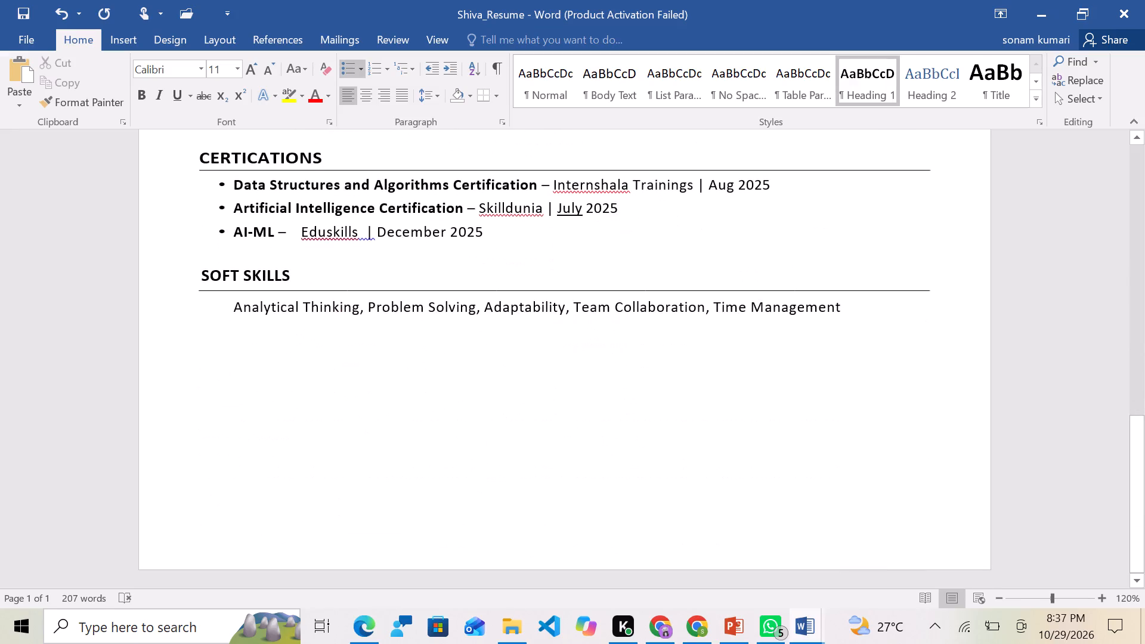
key(ctrl+p)
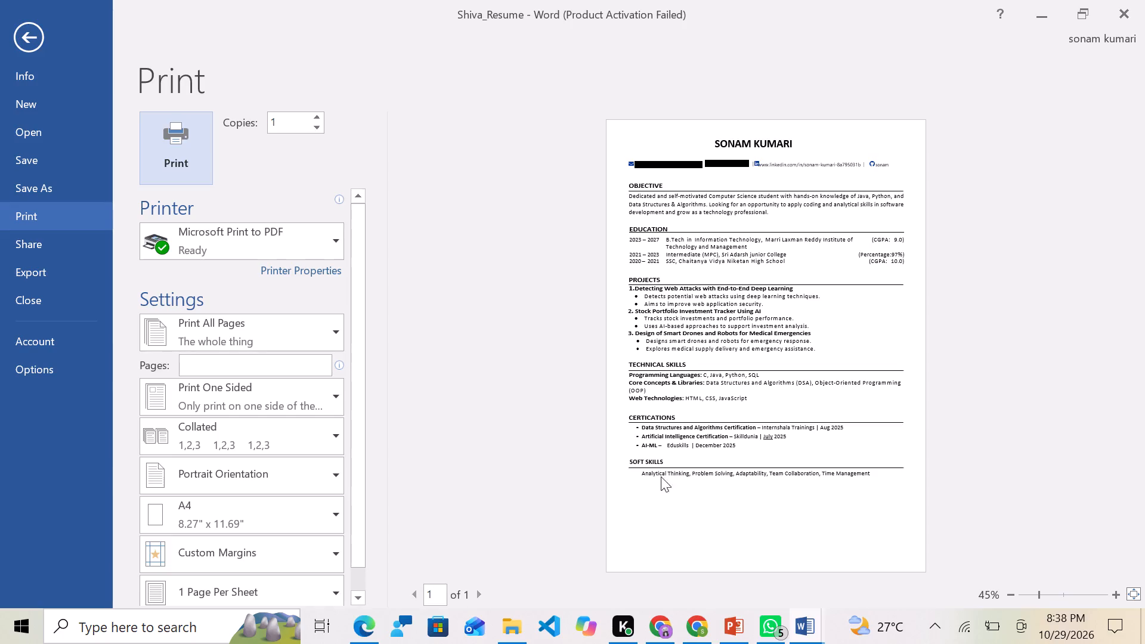
click(803, 626)
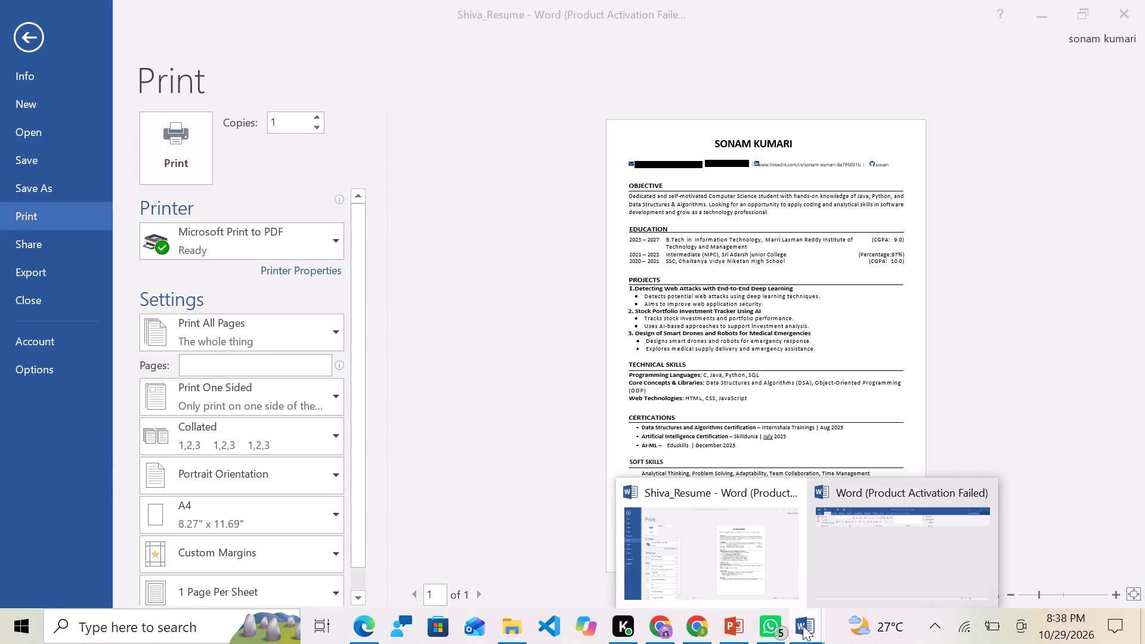
click(764, 568)
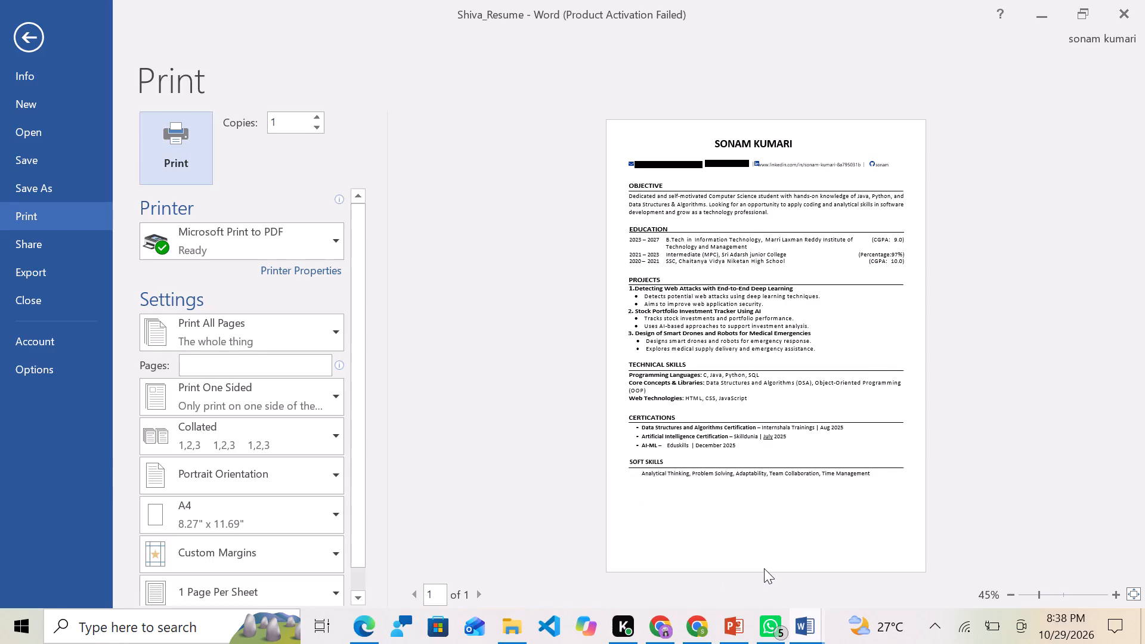
click(796, 620)
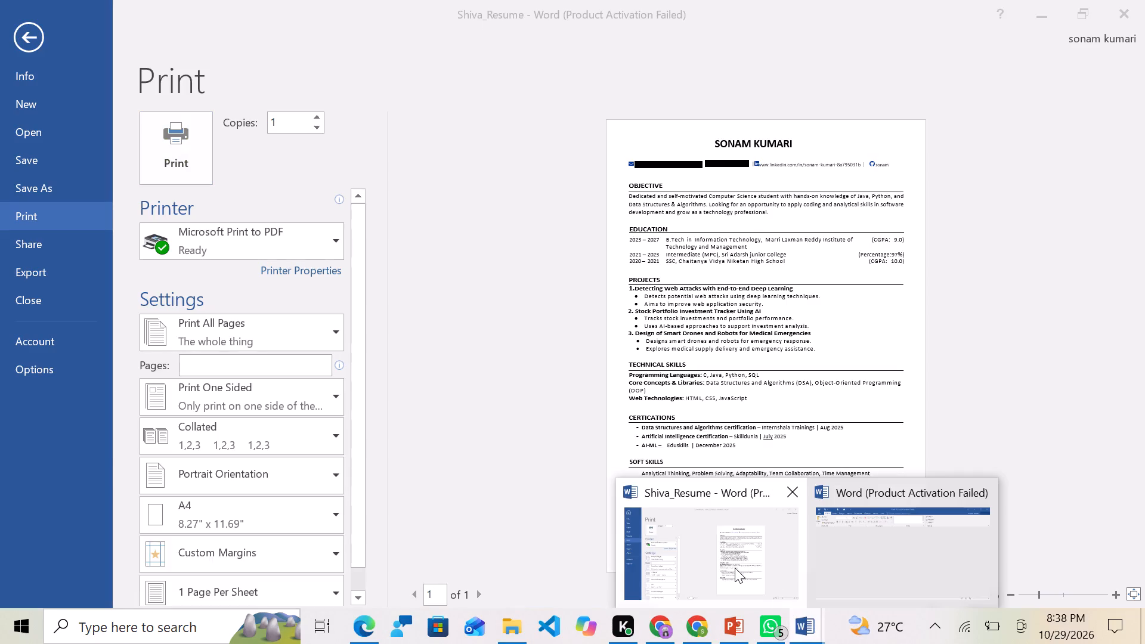
click(735, 568)
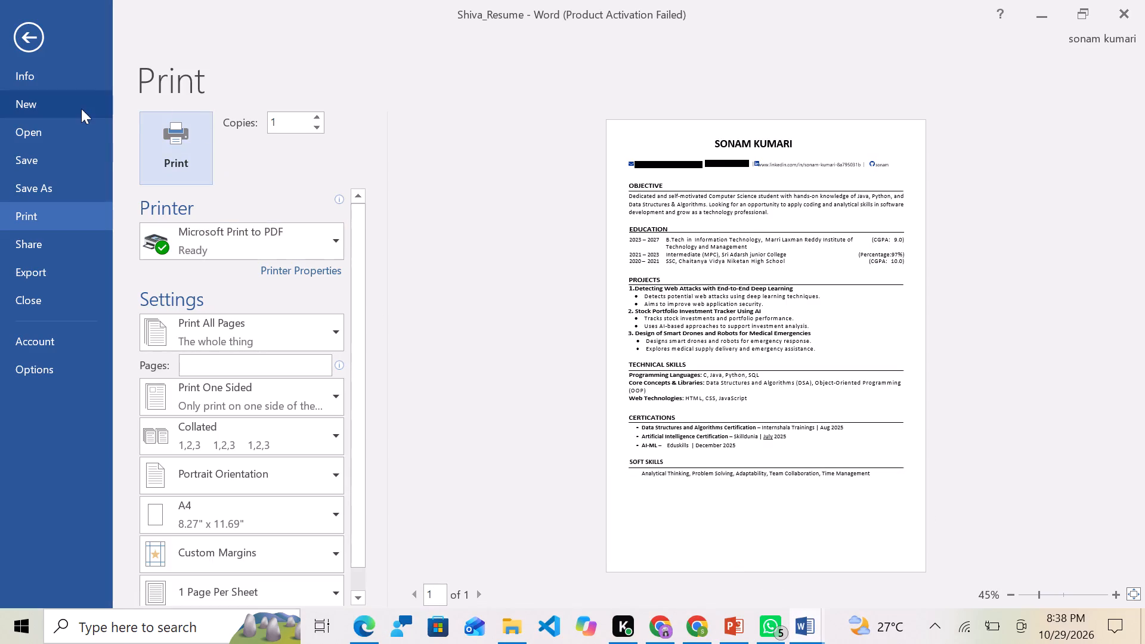
click(34, 29)
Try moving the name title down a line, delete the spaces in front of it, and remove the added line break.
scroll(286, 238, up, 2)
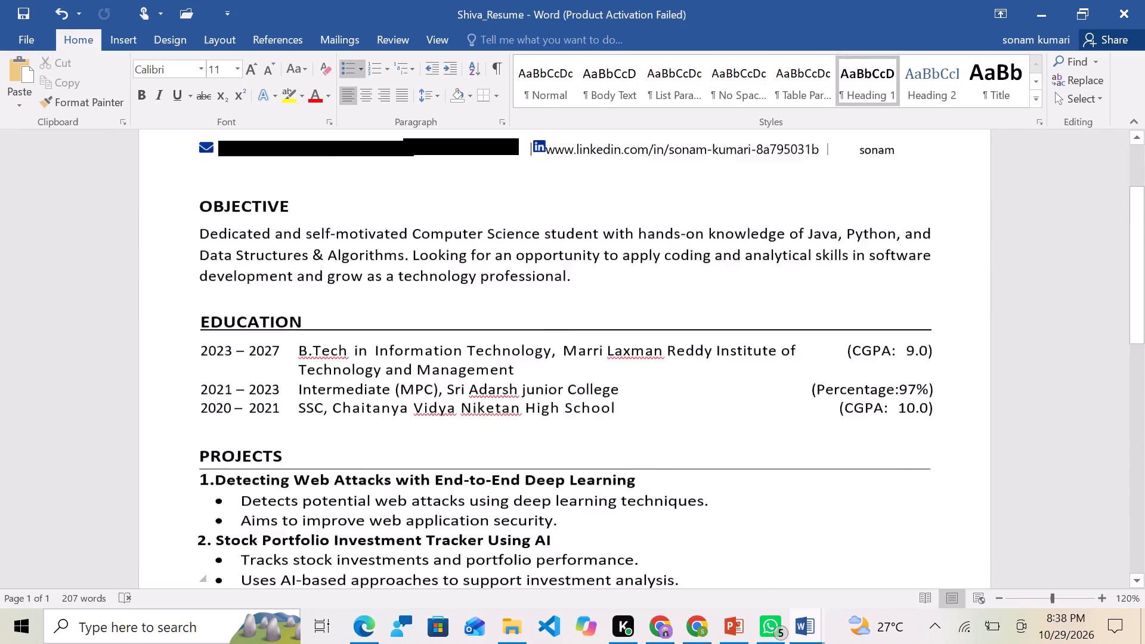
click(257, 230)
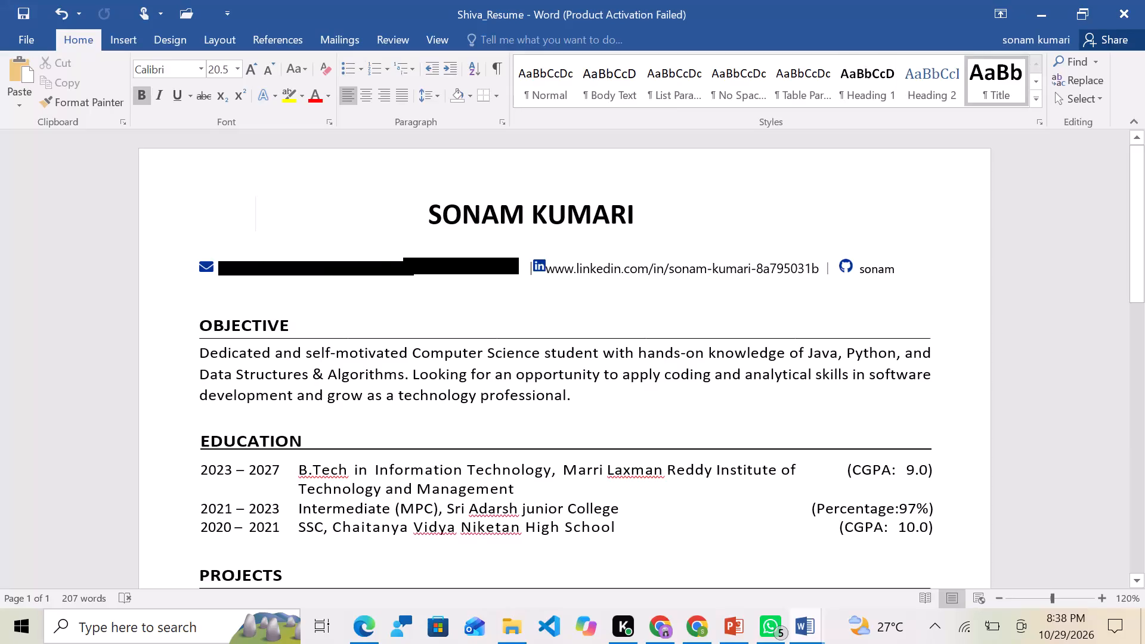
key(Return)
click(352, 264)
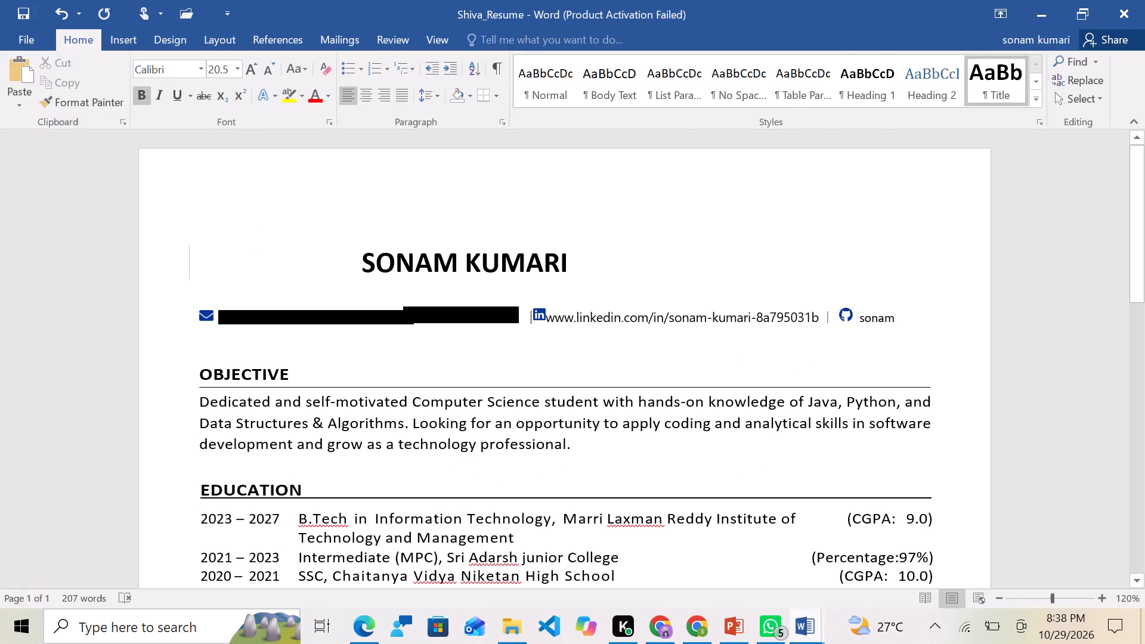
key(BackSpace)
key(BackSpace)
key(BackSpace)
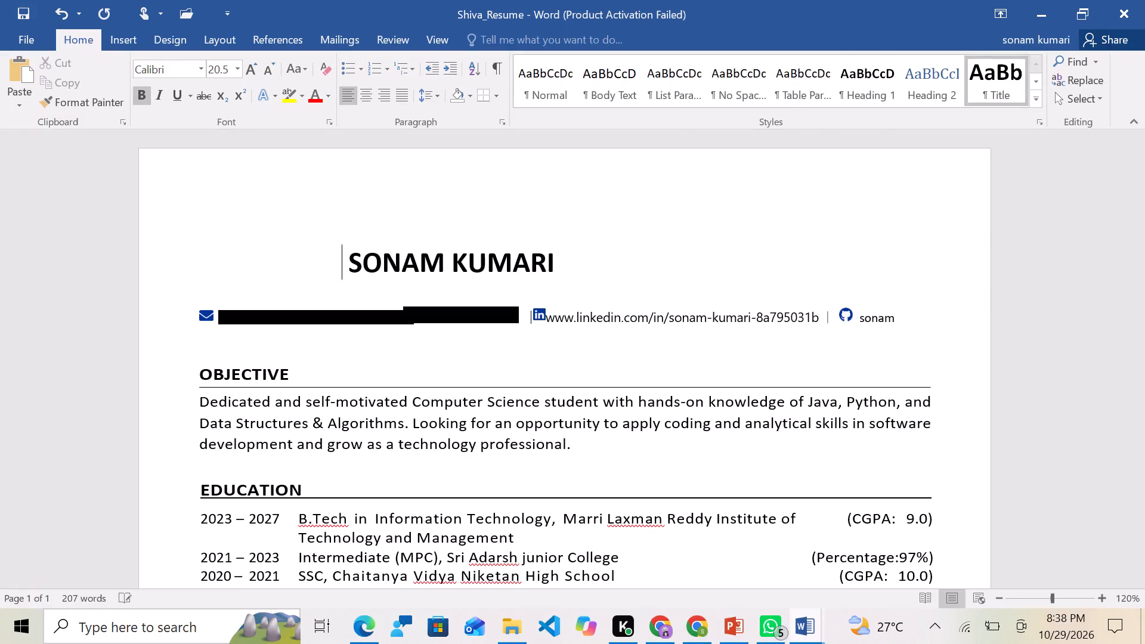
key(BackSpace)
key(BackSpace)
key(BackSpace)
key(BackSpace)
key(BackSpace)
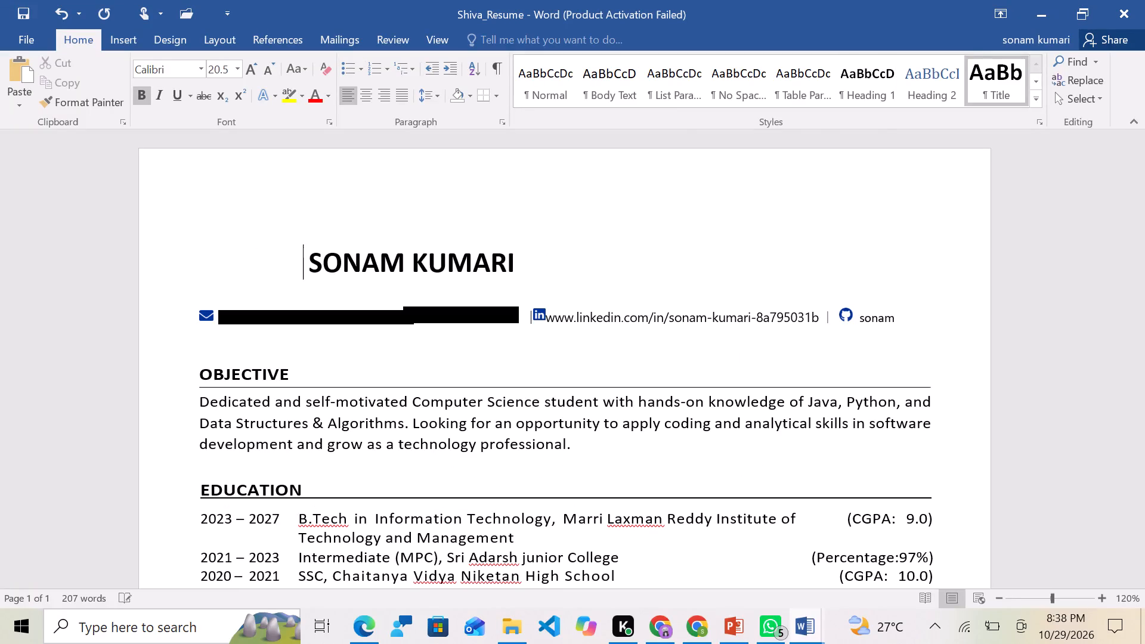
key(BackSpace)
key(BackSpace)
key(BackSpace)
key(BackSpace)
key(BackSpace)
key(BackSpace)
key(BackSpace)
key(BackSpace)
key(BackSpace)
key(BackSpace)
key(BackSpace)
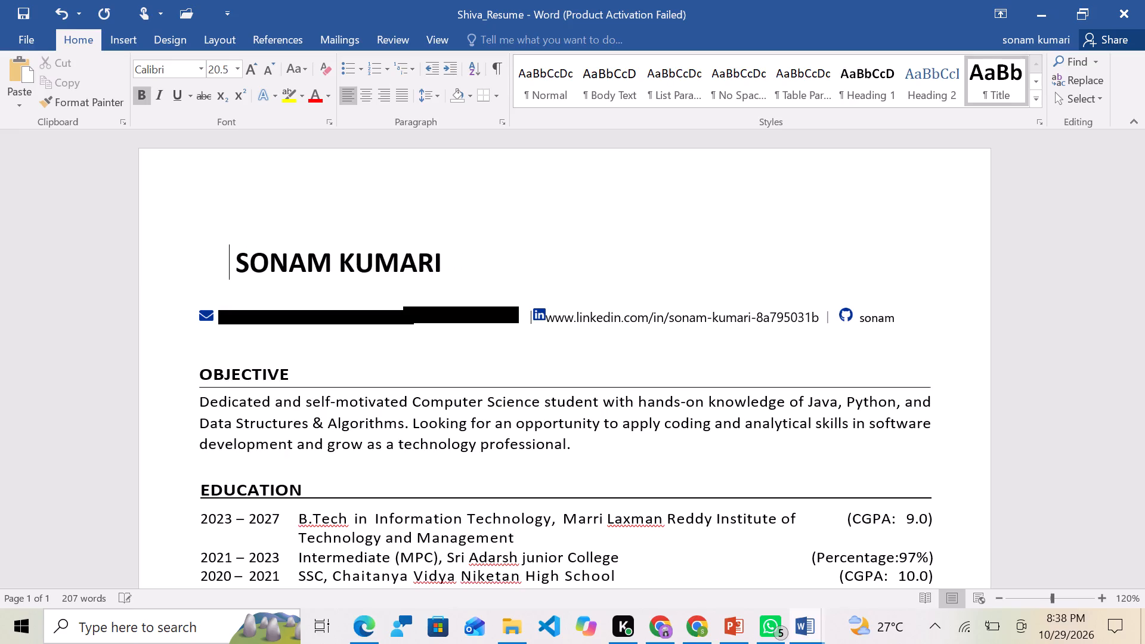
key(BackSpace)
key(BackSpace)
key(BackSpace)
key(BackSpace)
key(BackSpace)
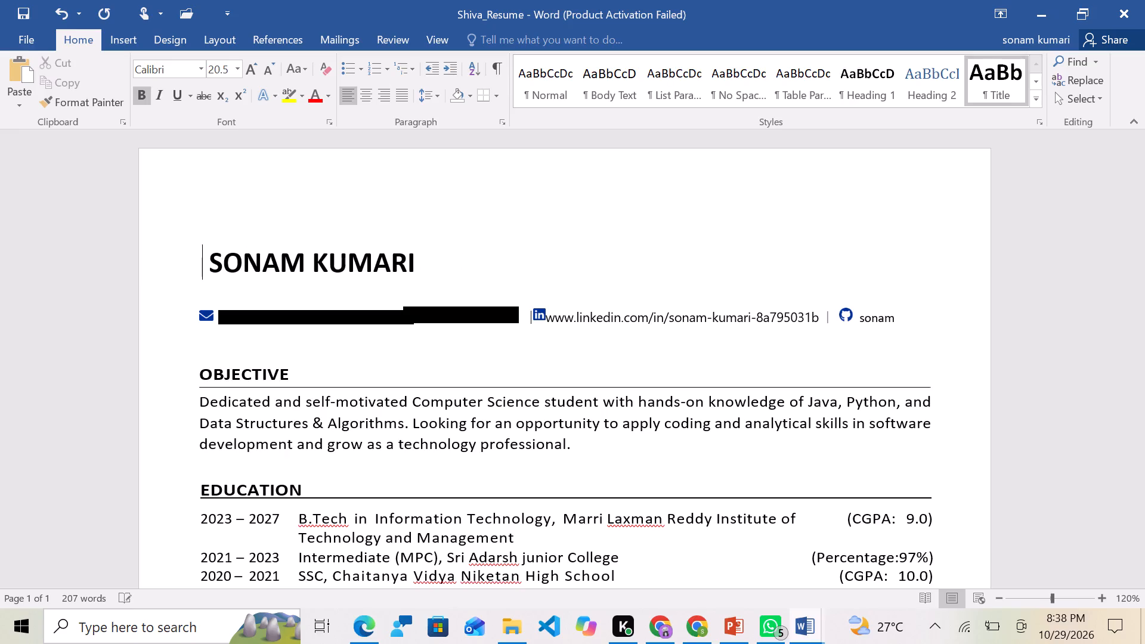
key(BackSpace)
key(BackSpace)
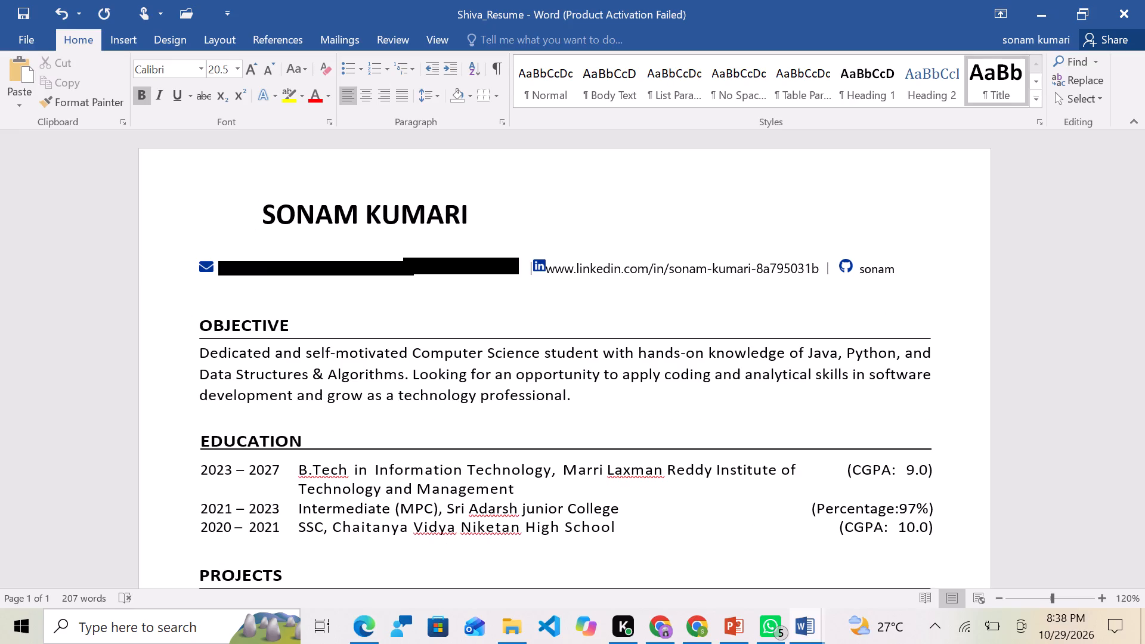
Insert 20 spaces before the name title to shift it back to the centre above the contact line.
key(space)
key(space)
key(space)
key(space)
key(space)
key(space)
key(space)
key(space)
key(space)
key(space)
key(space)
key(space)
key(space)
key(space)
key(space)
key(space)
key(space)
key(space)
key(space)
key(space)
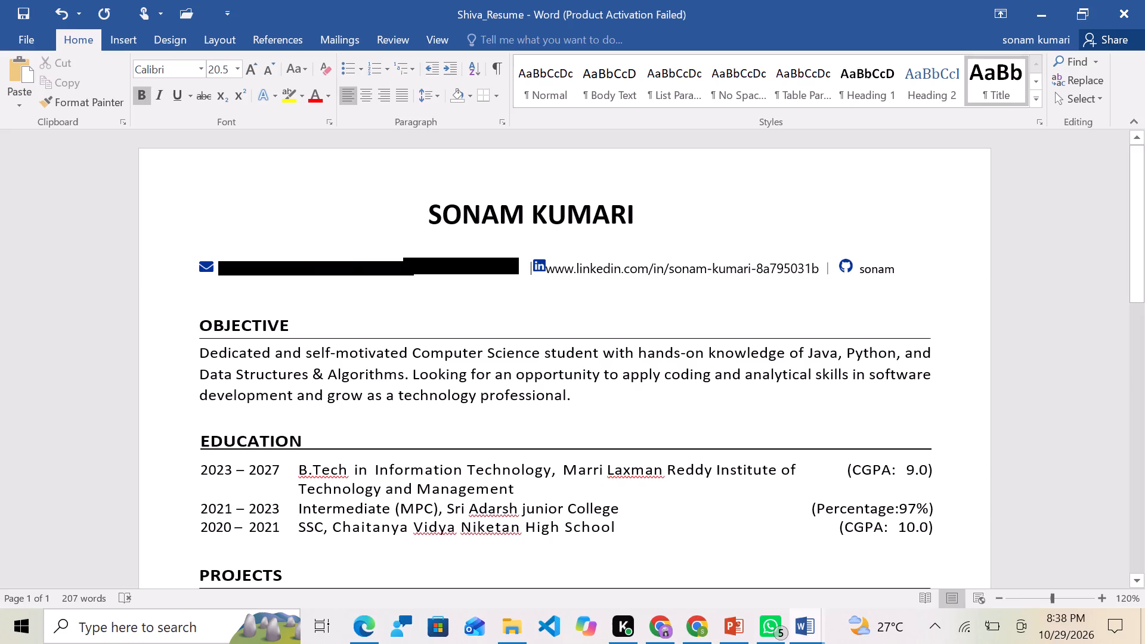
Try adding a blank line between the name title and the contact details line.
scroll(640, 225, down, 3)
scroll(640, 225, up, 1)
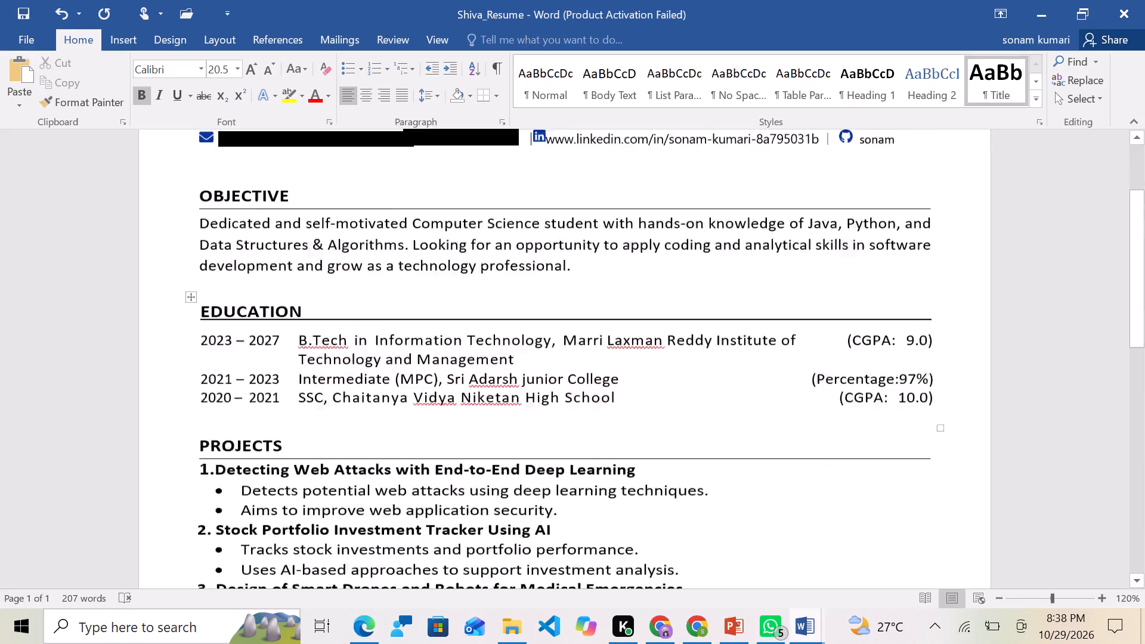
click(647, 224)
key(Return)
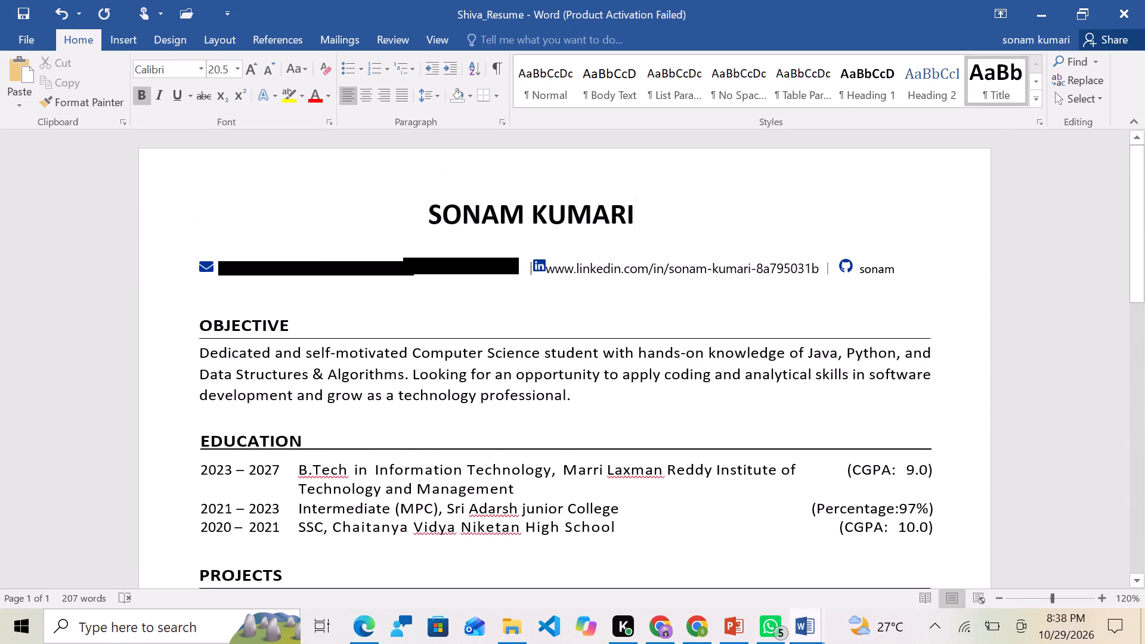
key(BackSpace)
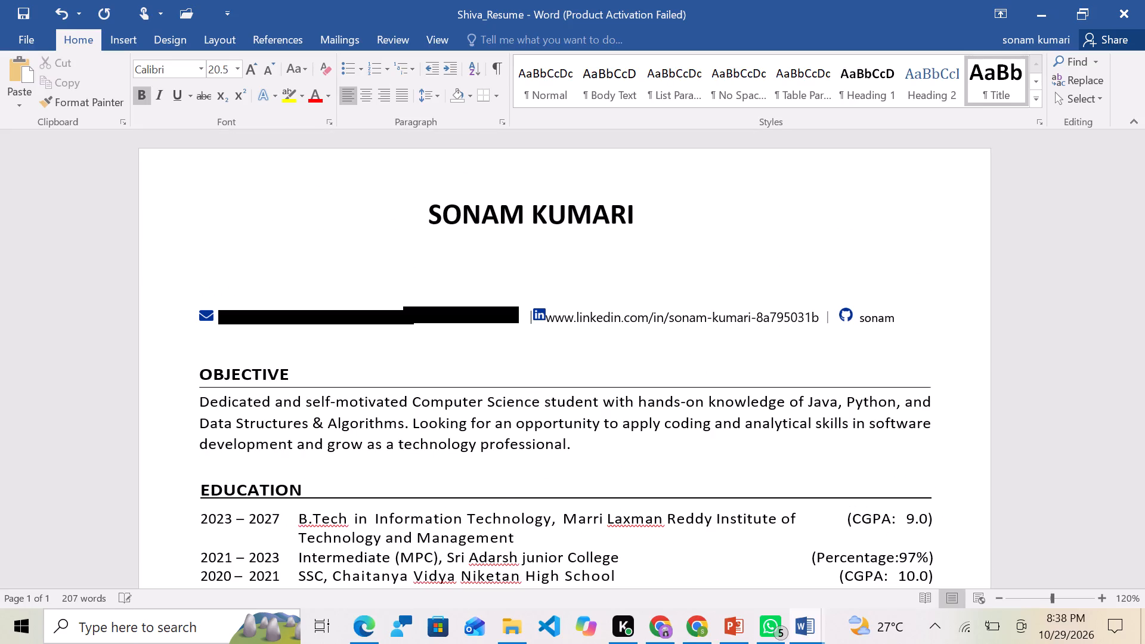
Review the resume's layout from the OBJECTIVE section to SOFT SKILLS, including the project titles and bullets.
scroll(617, 408, up, 1)
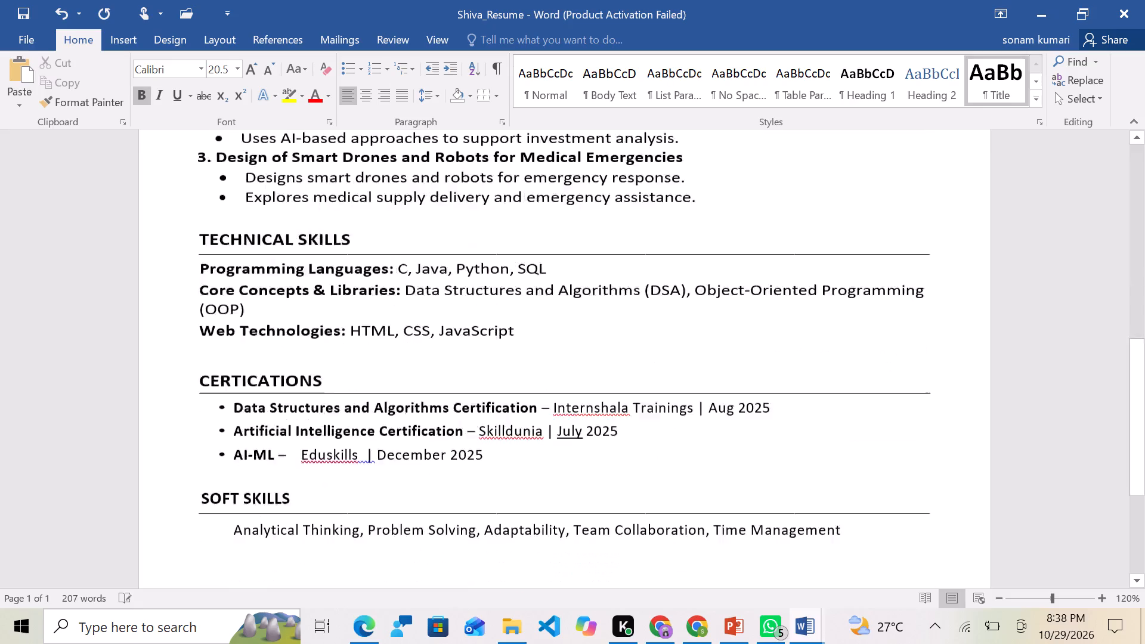
scroll(617, 408, up, 2)
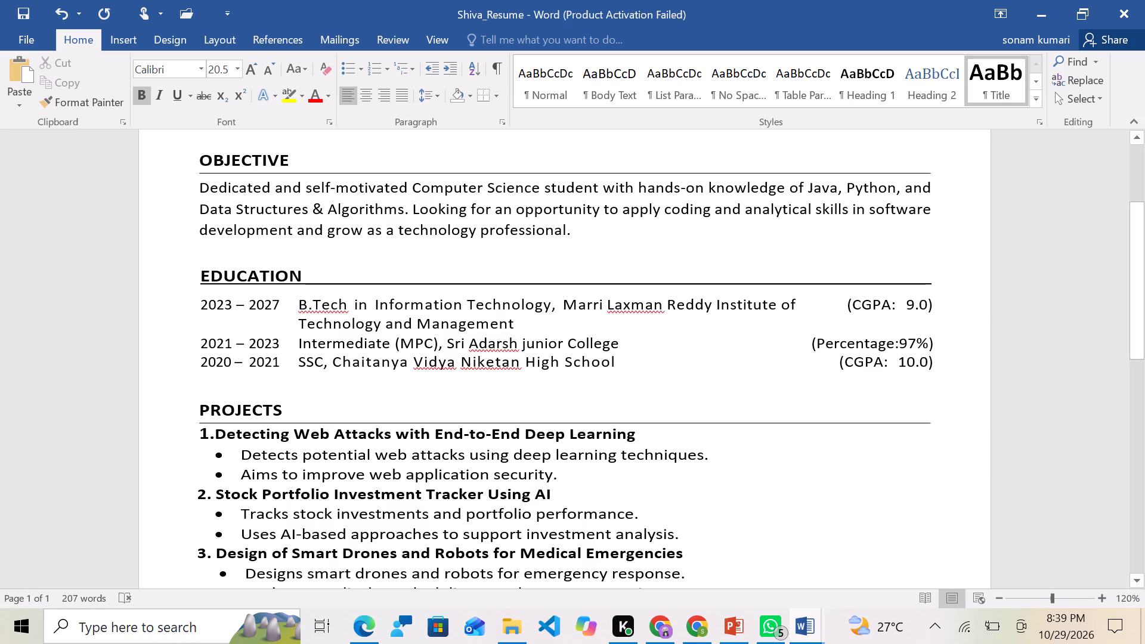
scroll(453, 500, down, 1)
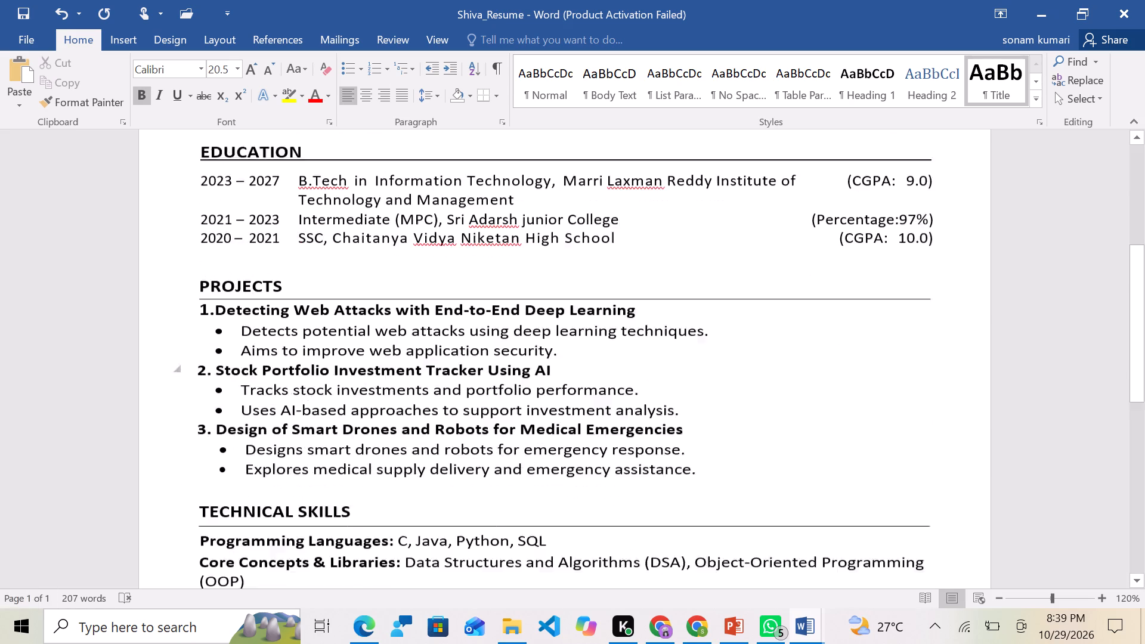
scroll(453, 500, down, 1)
drag(218, 270, 256, 286)
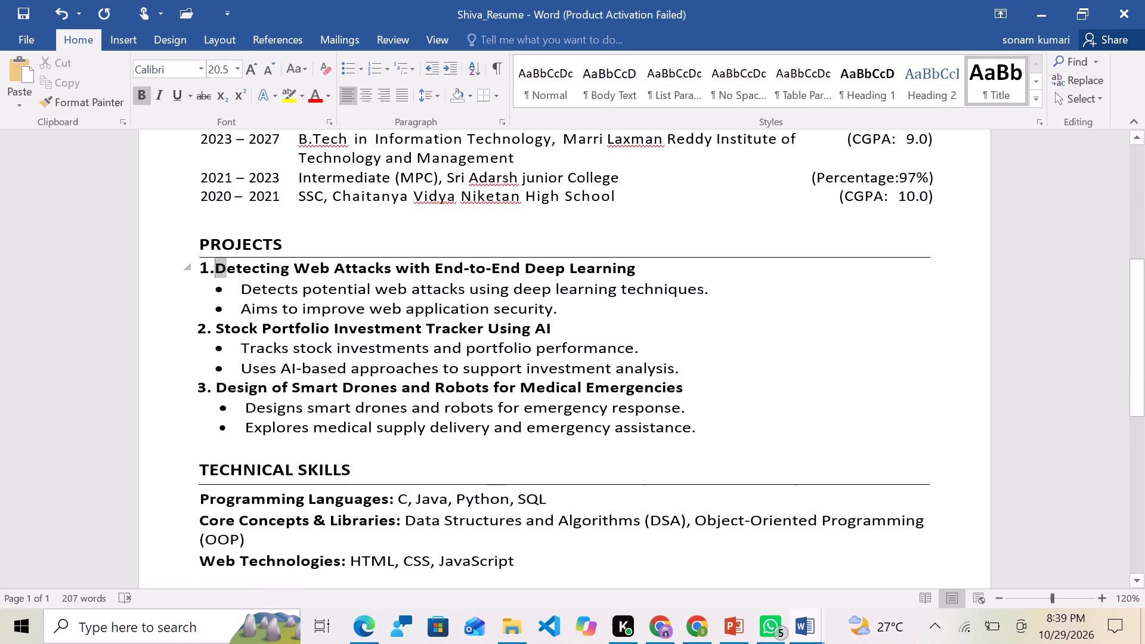
drag(256, 286, 693, 427)
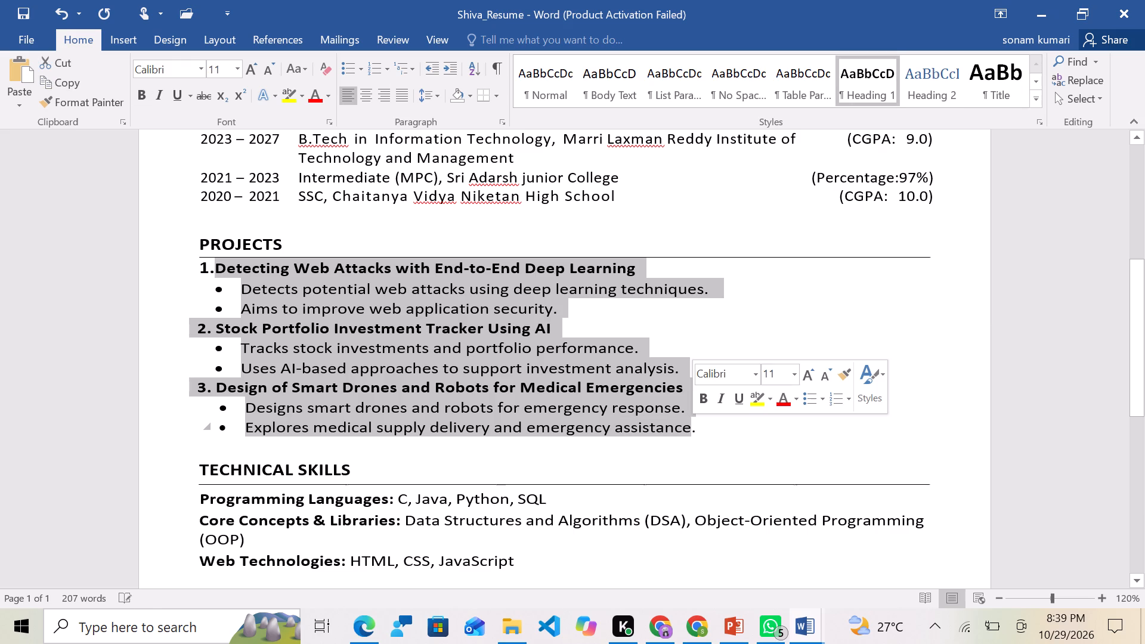
click(691, 445)
scroll(691, 445, down, 1)
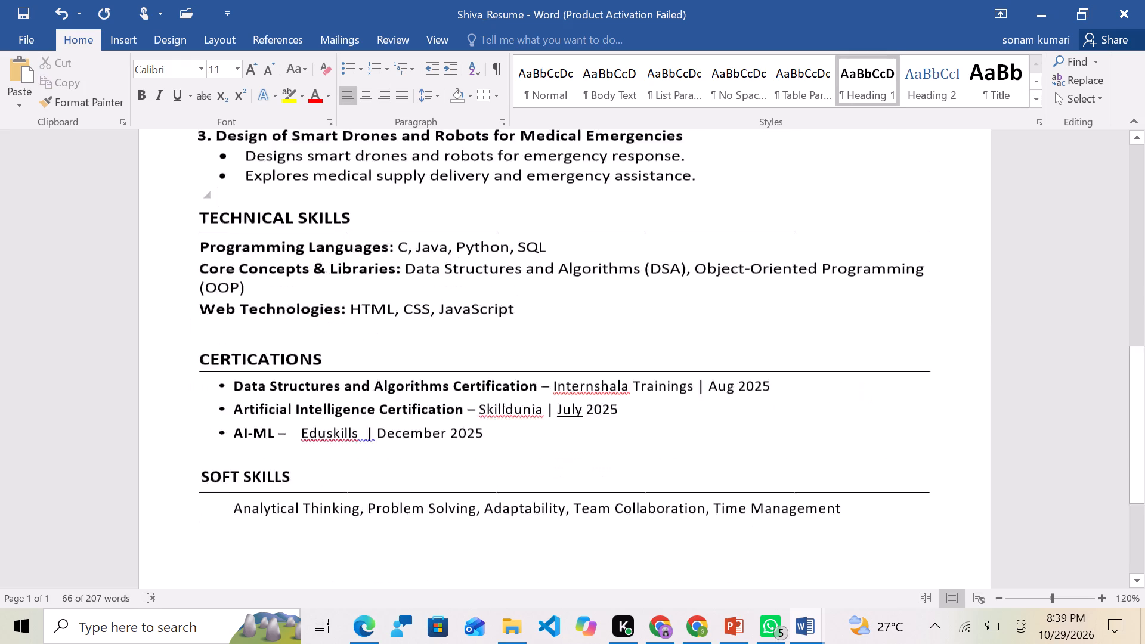
scroll(691, 445, down, 1)
scroll(691, 445, up, 1)
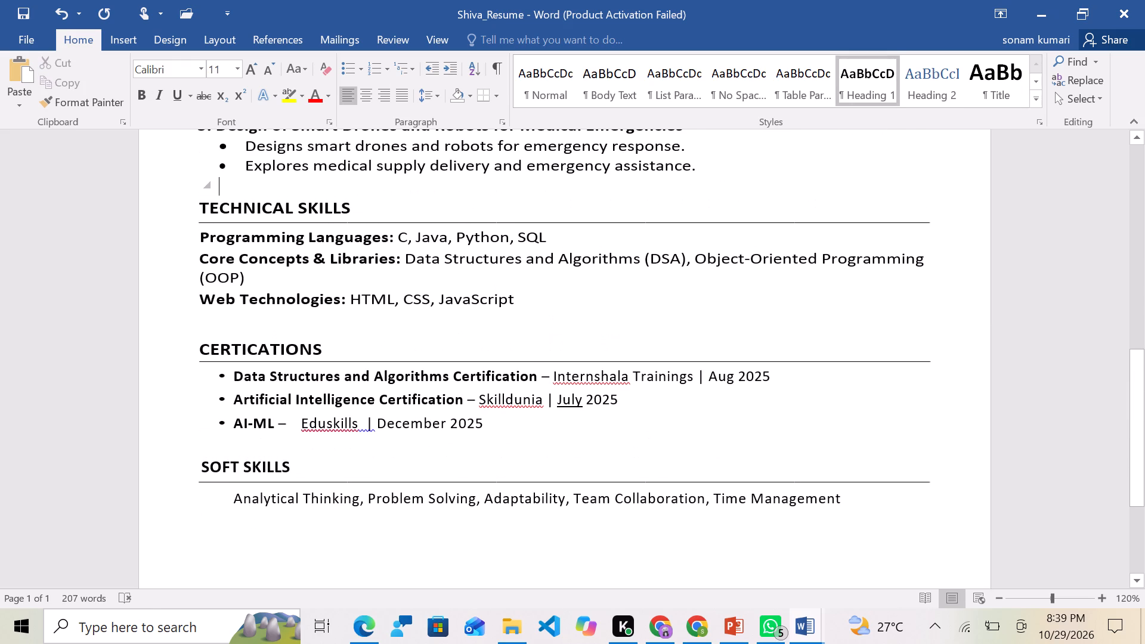
Look through the certificates folder and its ml_certificates subfolder in File Explorer, and open the JAVA CERTIFICATE INFO file.
click(509, 432)
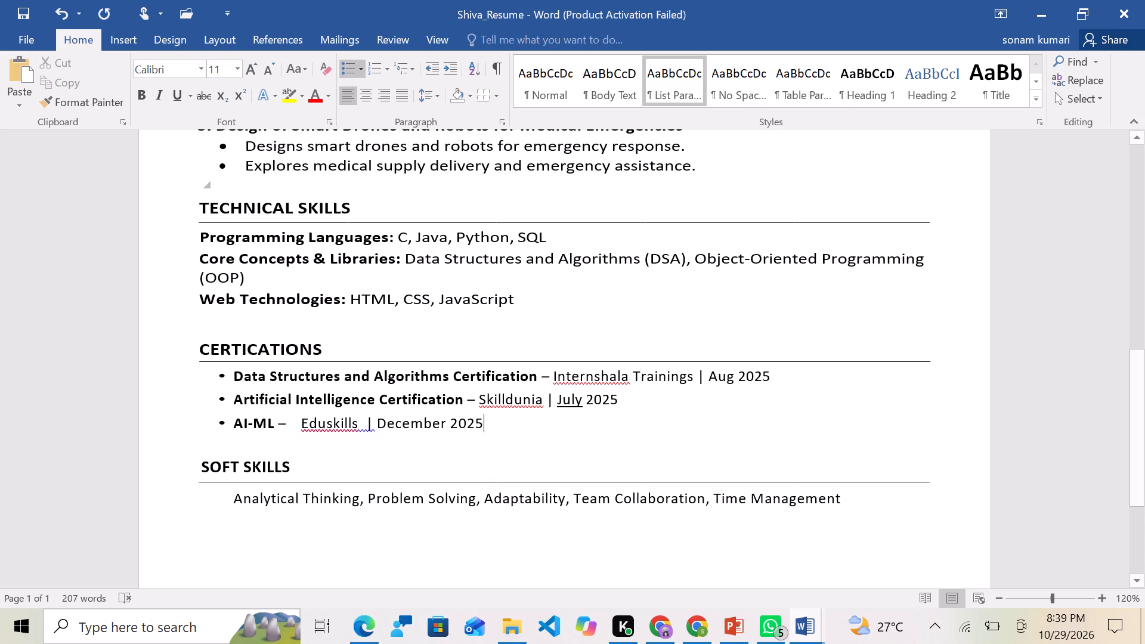
click(506, 621)
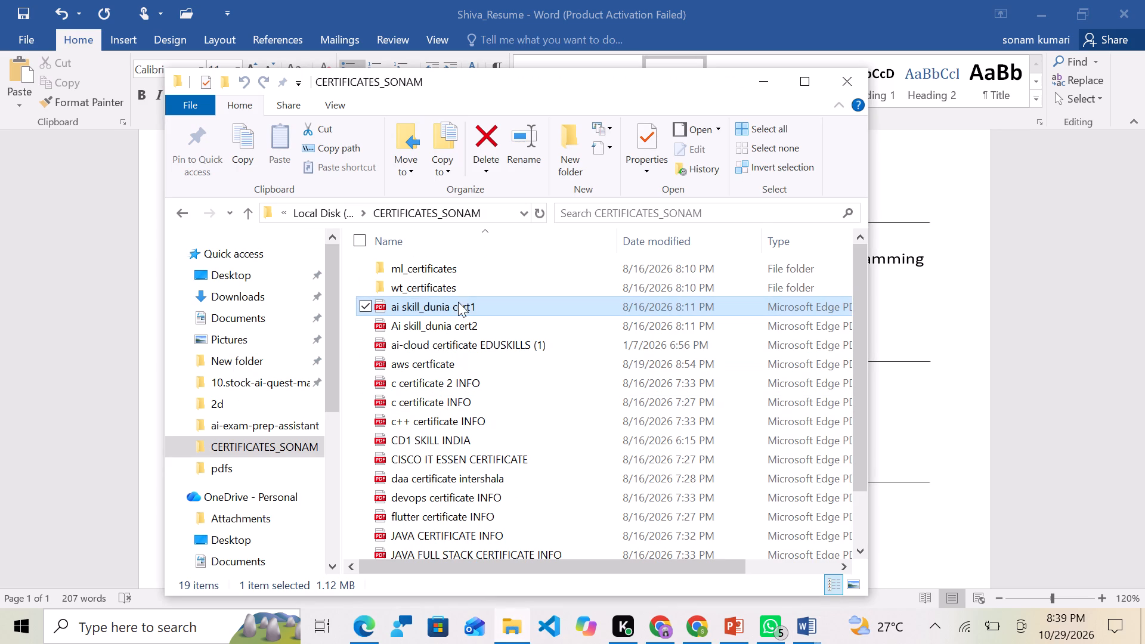
scroll(465, 338, down, 1)
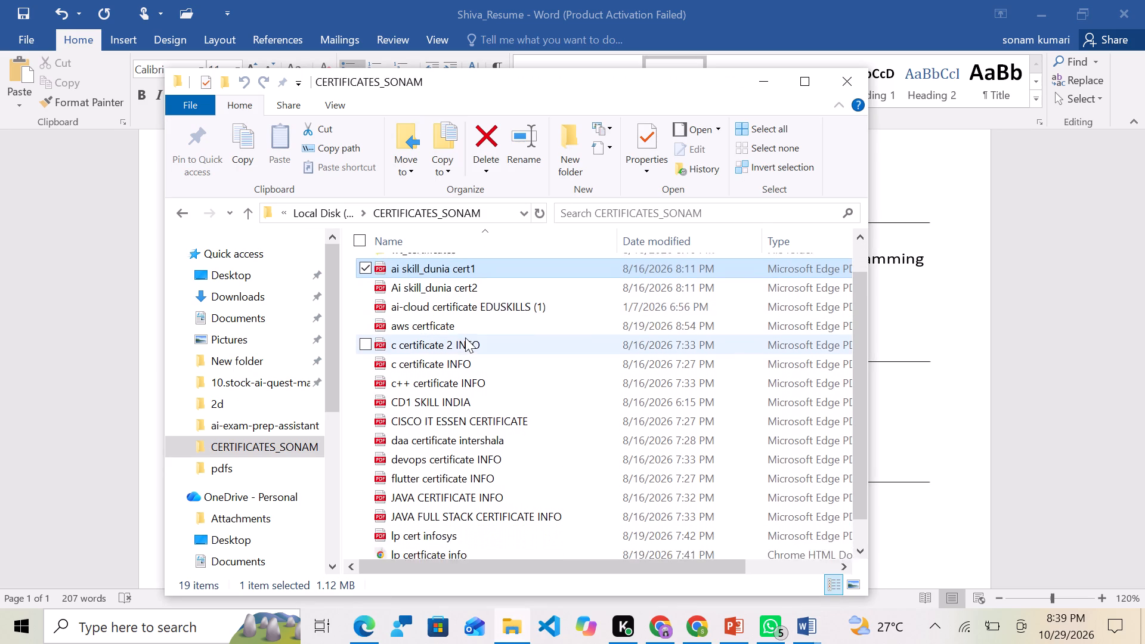
scroll(465, 338, down, 3)
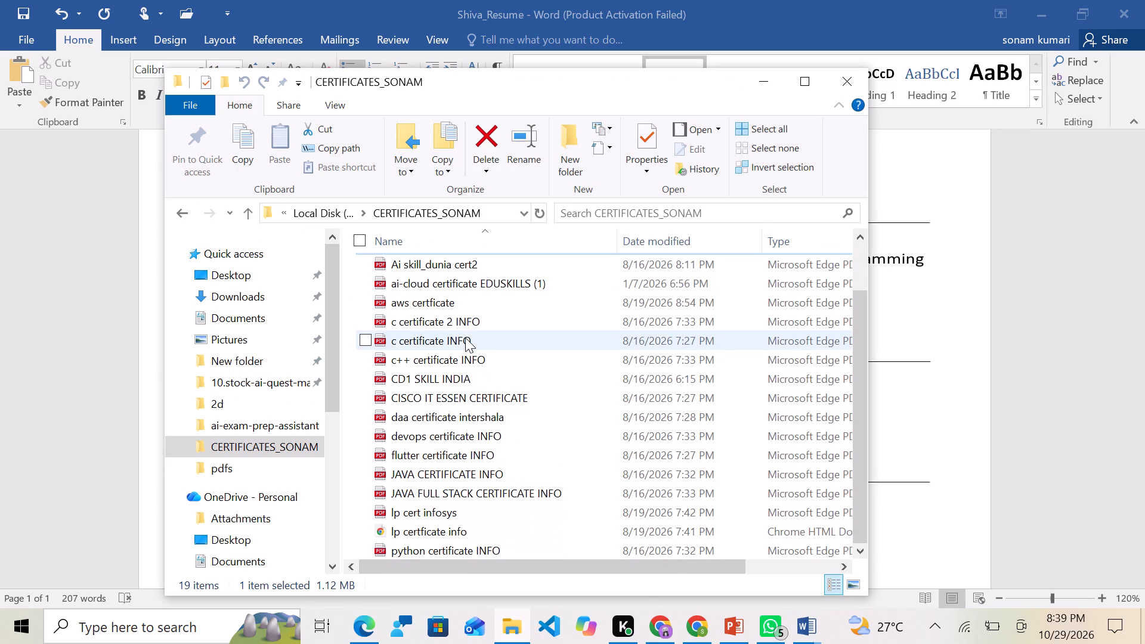
scroll(465, 338, down, 1)
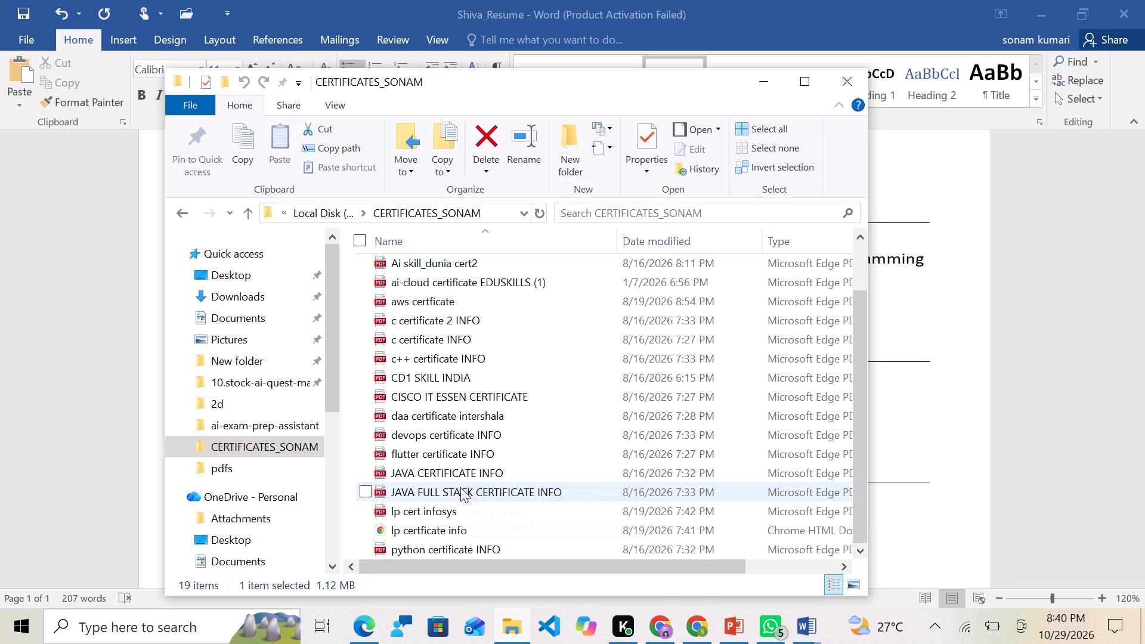
scroll(460, 487, up, 2)
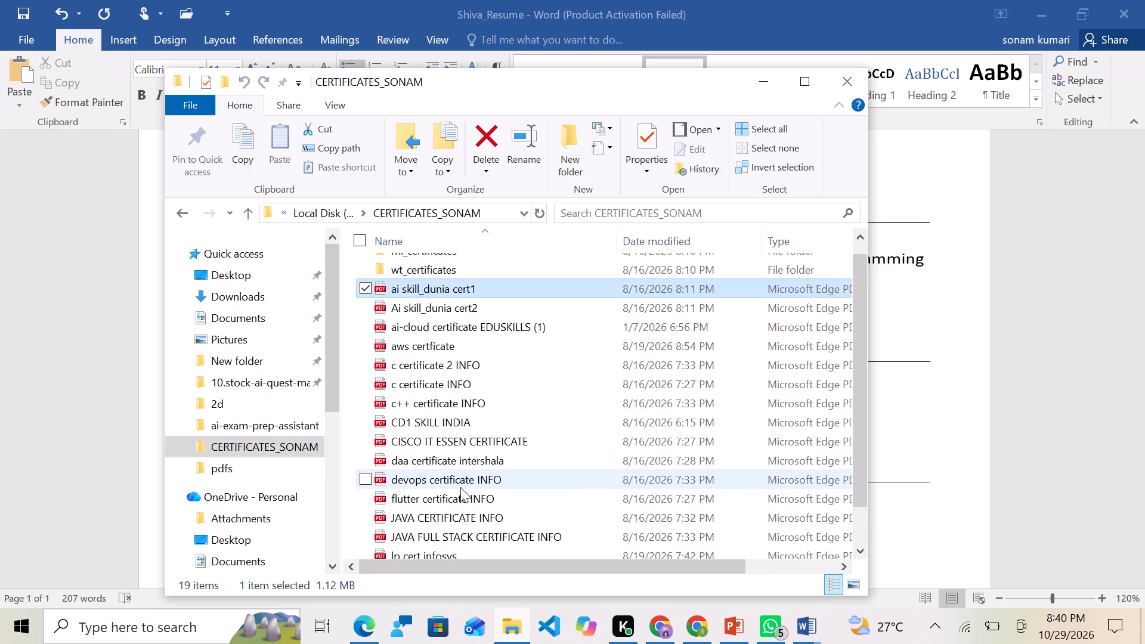
scroll(460, 487, up, 2)
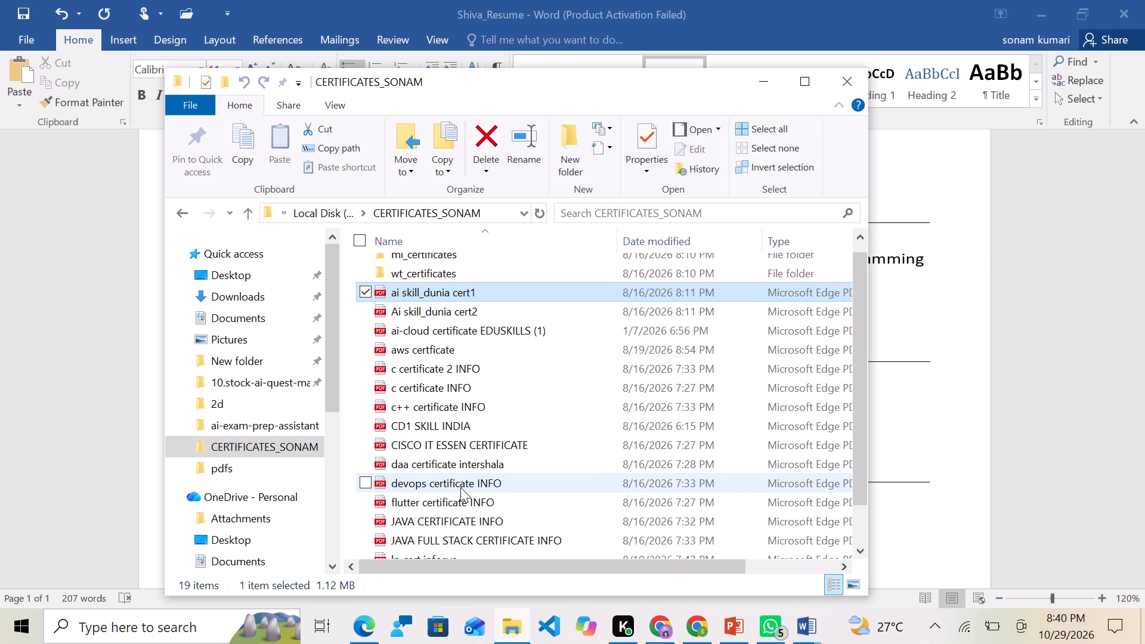
scroll(460, 487, up, 1)
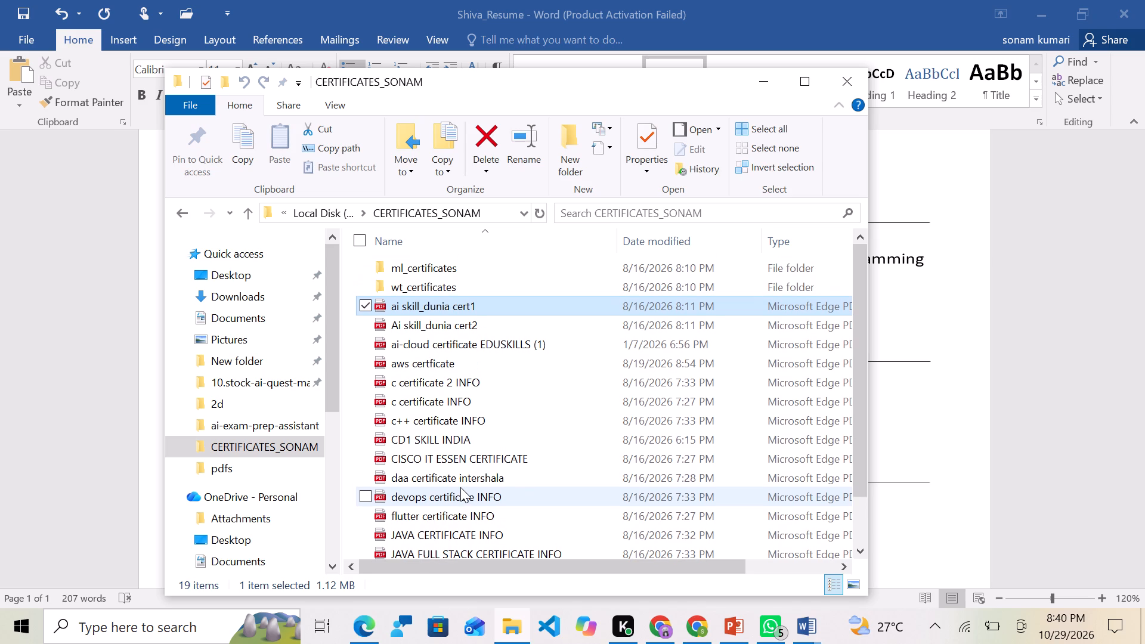
scroll(460, 487, up, 1)
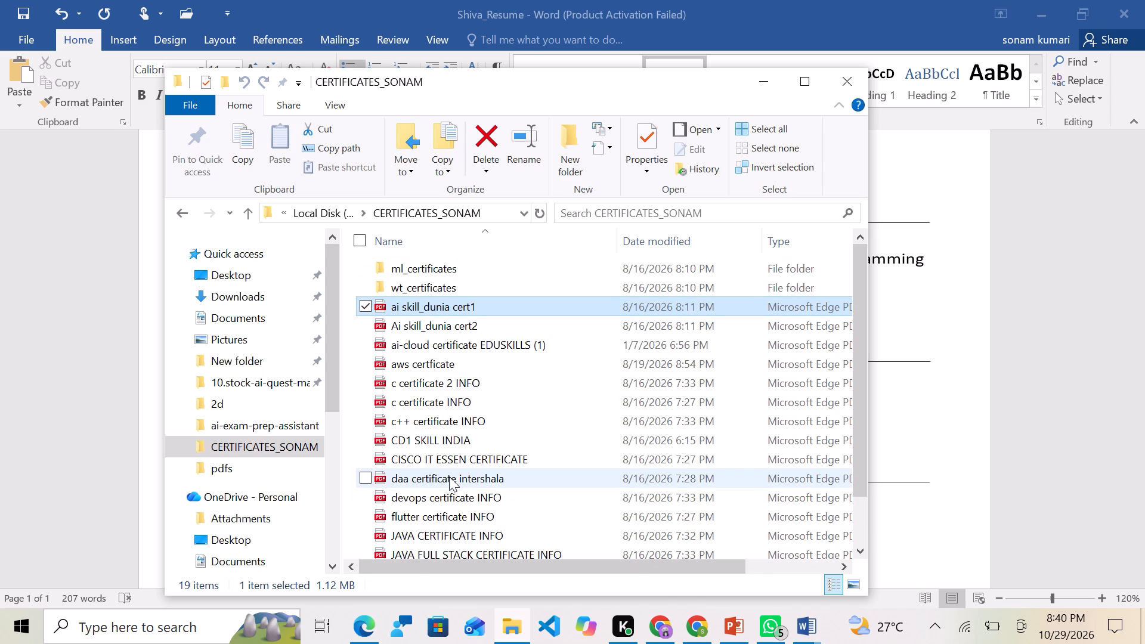
scroll(435, 339, up, 1)
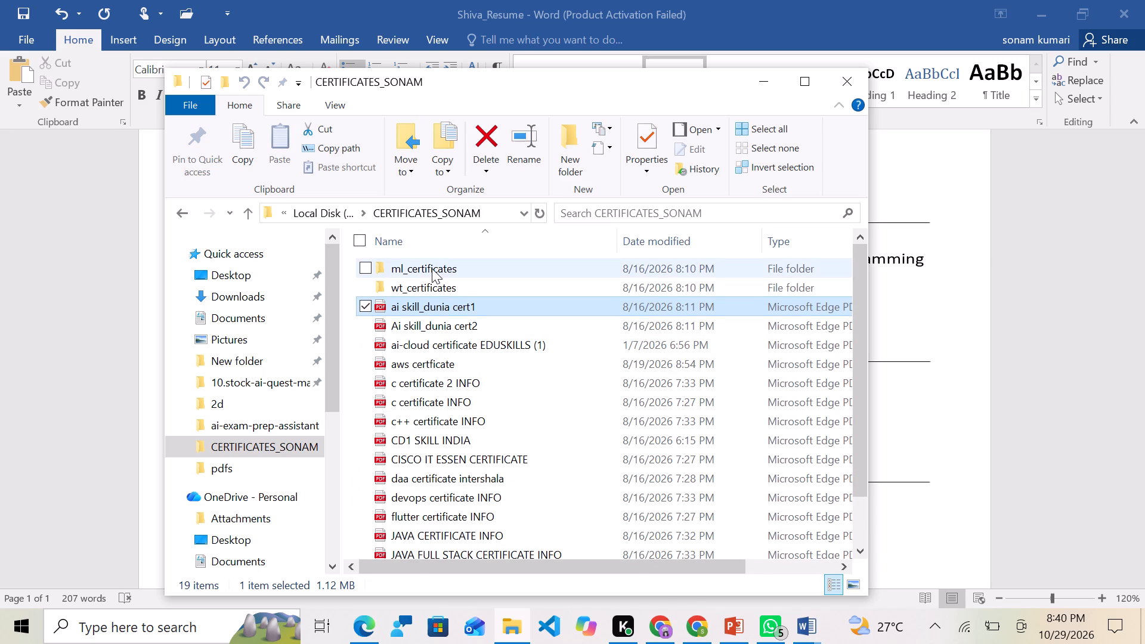
double_click(432, 271)
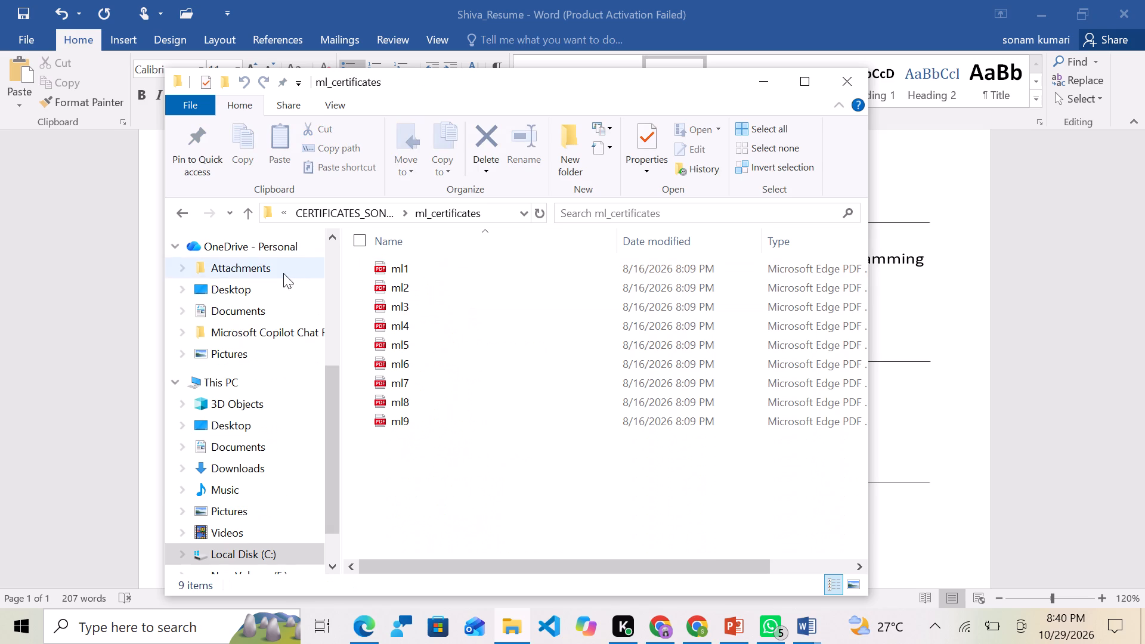
click(193, 203)
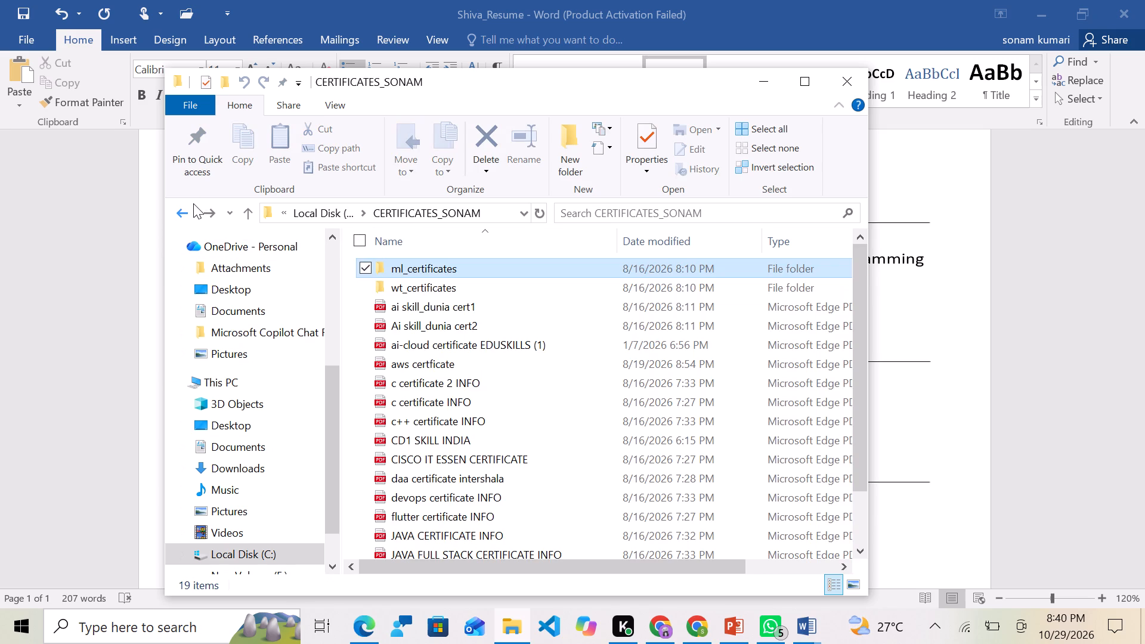
scroll(450, 397, down, 4)
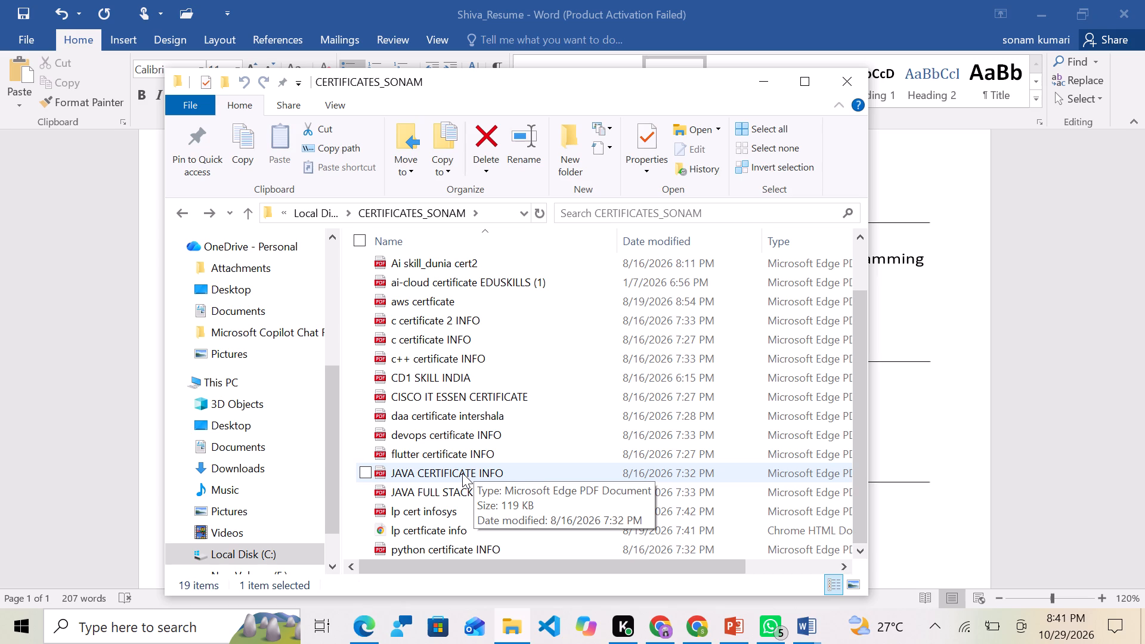
double_click(462, 473)
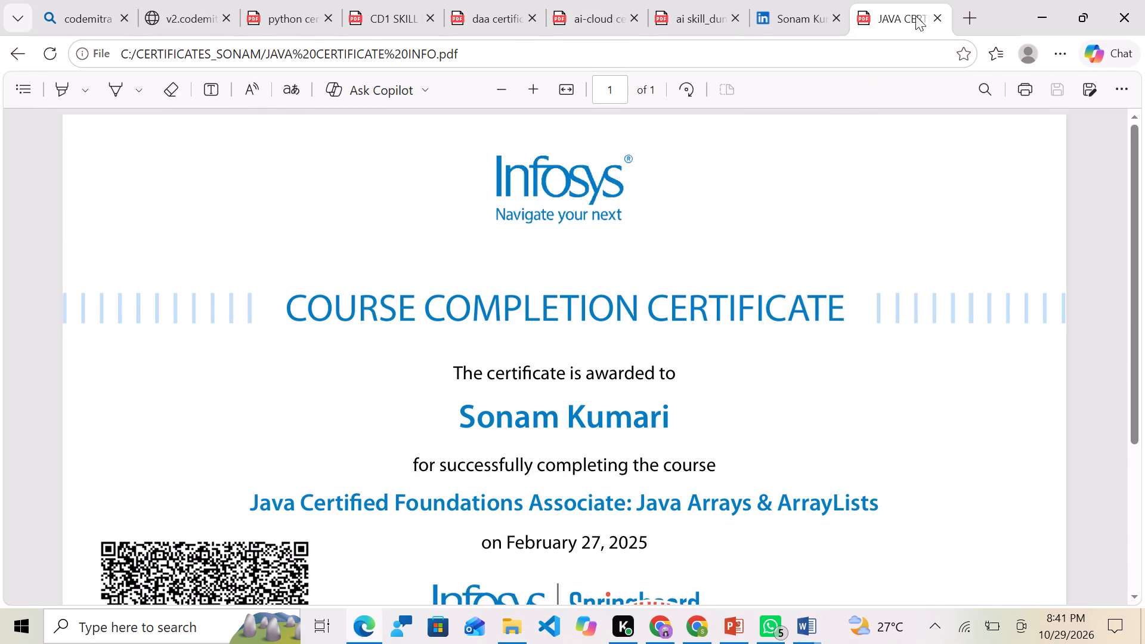
Close the LinkedIn profile and every open certificate PDF in the browser except the python certificate INFO file.
click(936, 16)
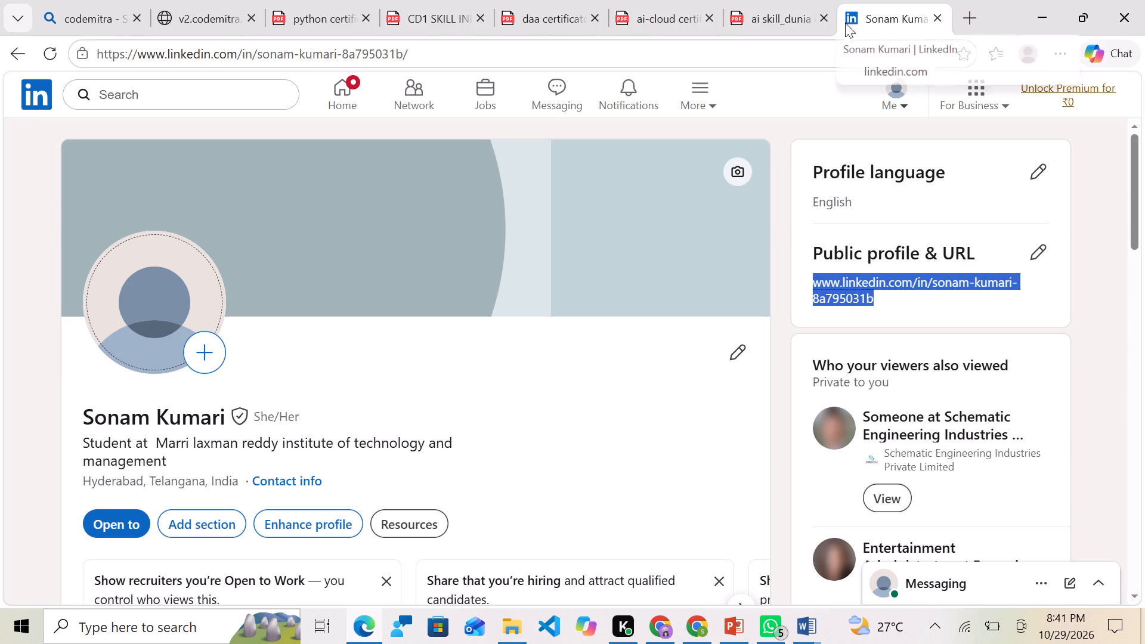
click(943, 16)
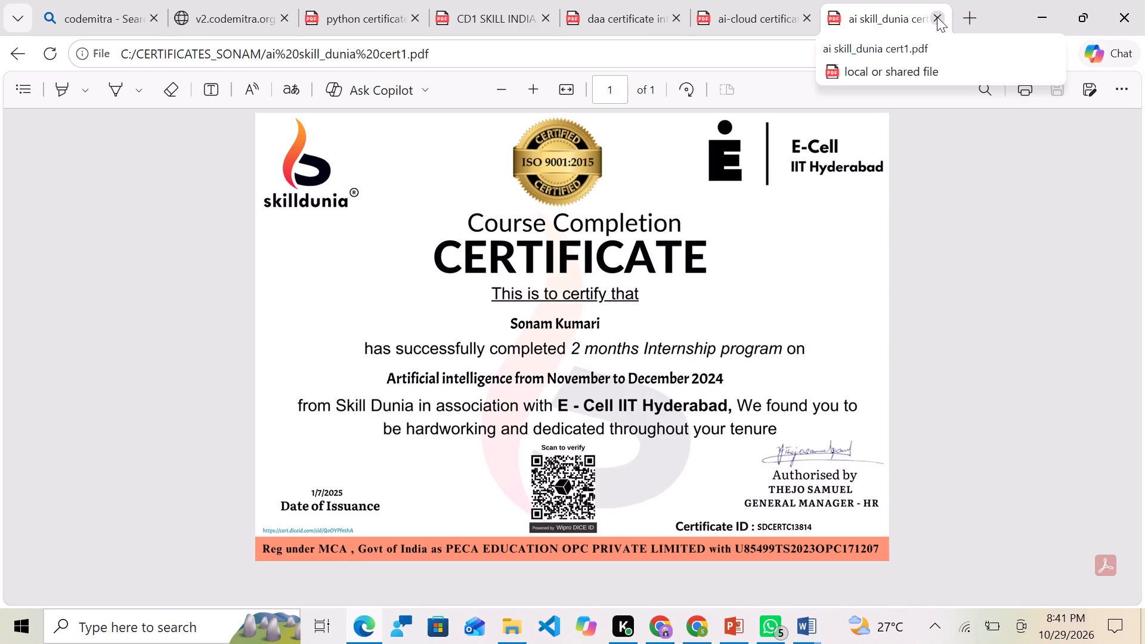
click(937, 17)
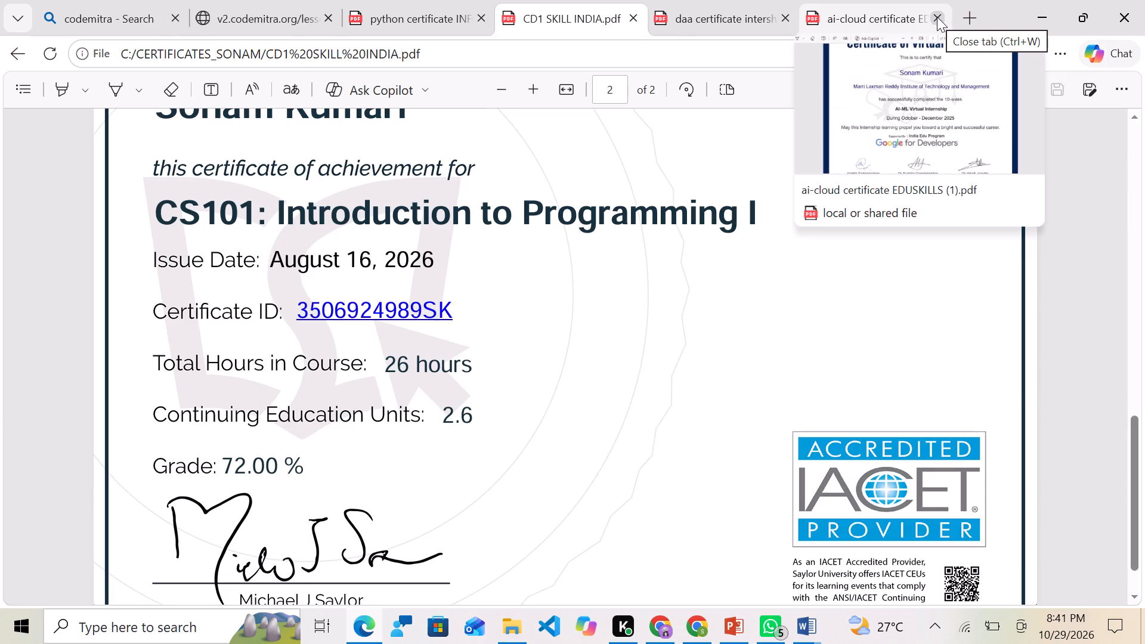
click(937, 17)
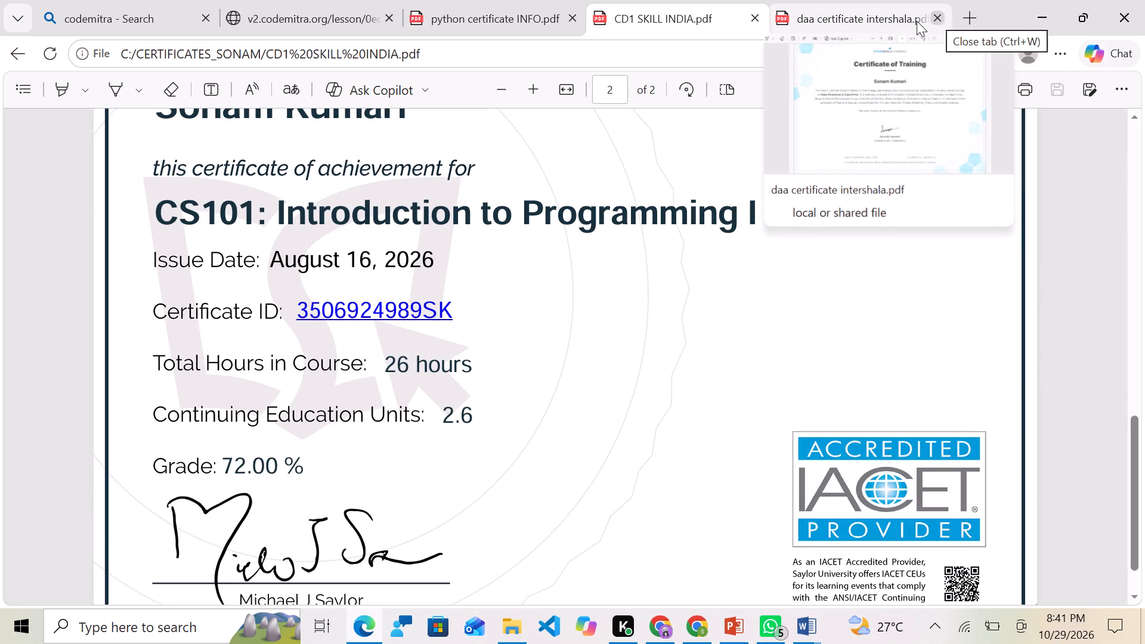
click(838, 7)
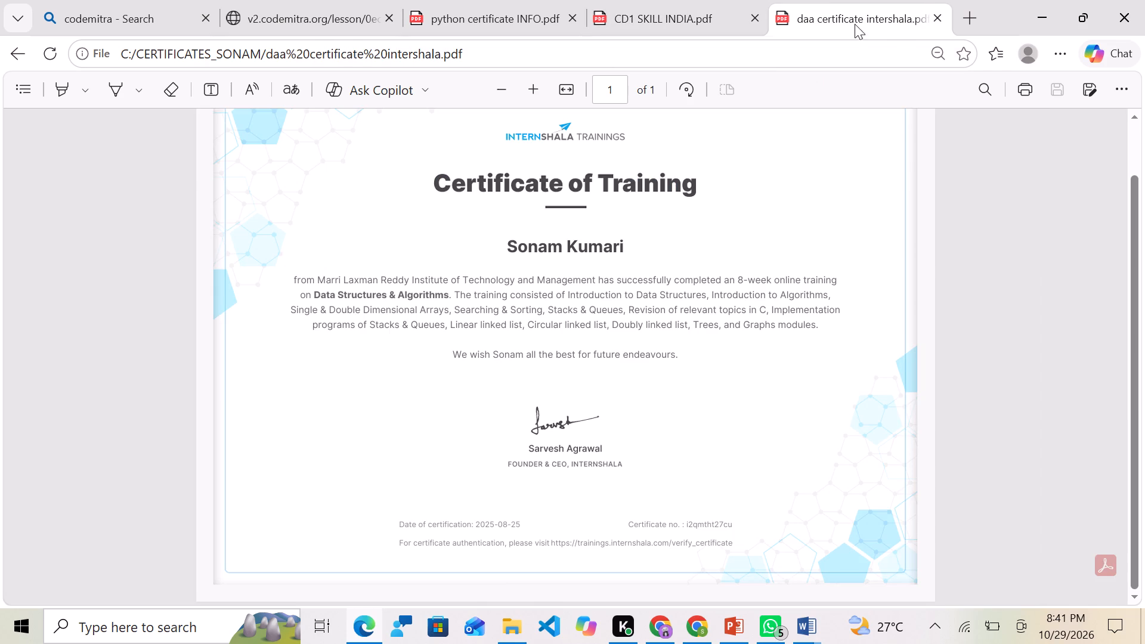
click(935, 14)
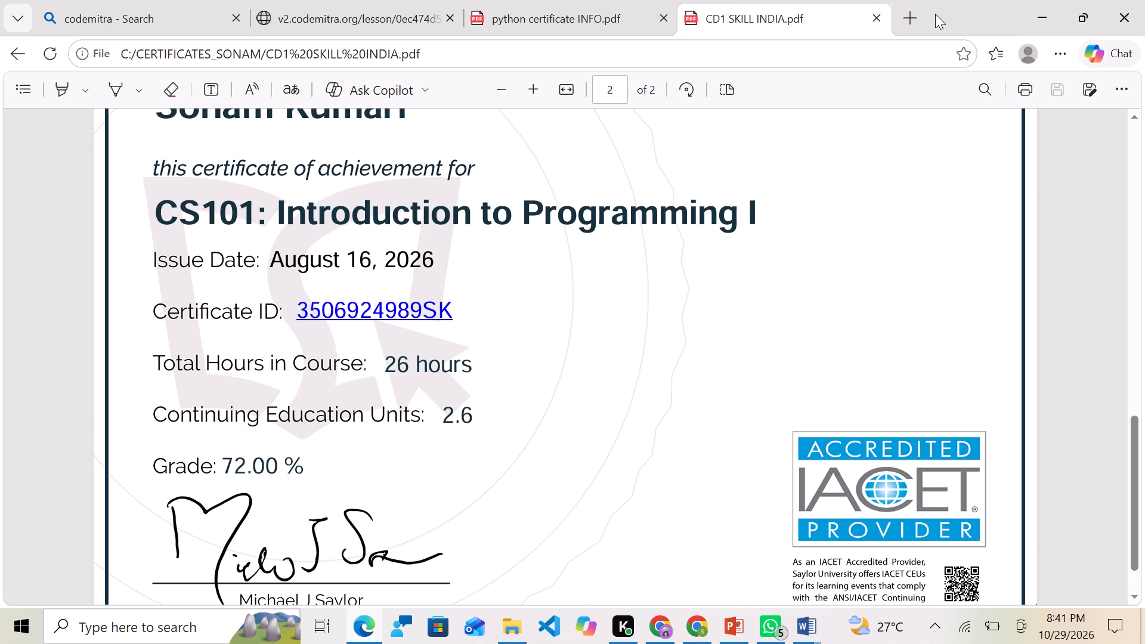
click(875, 14)
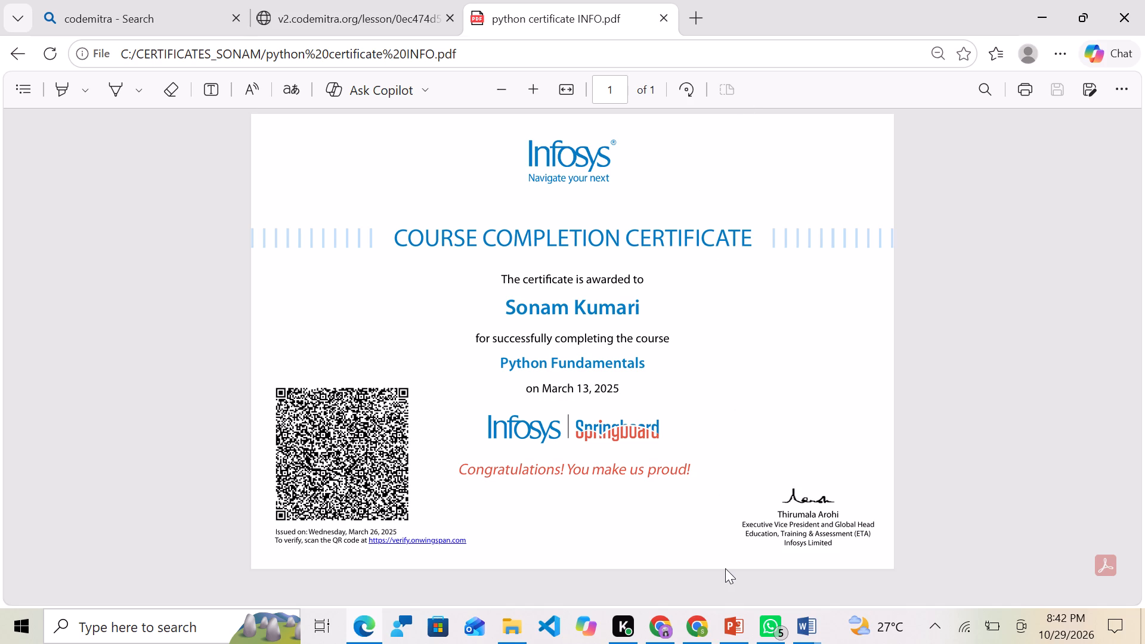
Switch to the resume in Word and change the OBJECTIVE paragraph's language list to "C, Java,Python".
click(805, 628)
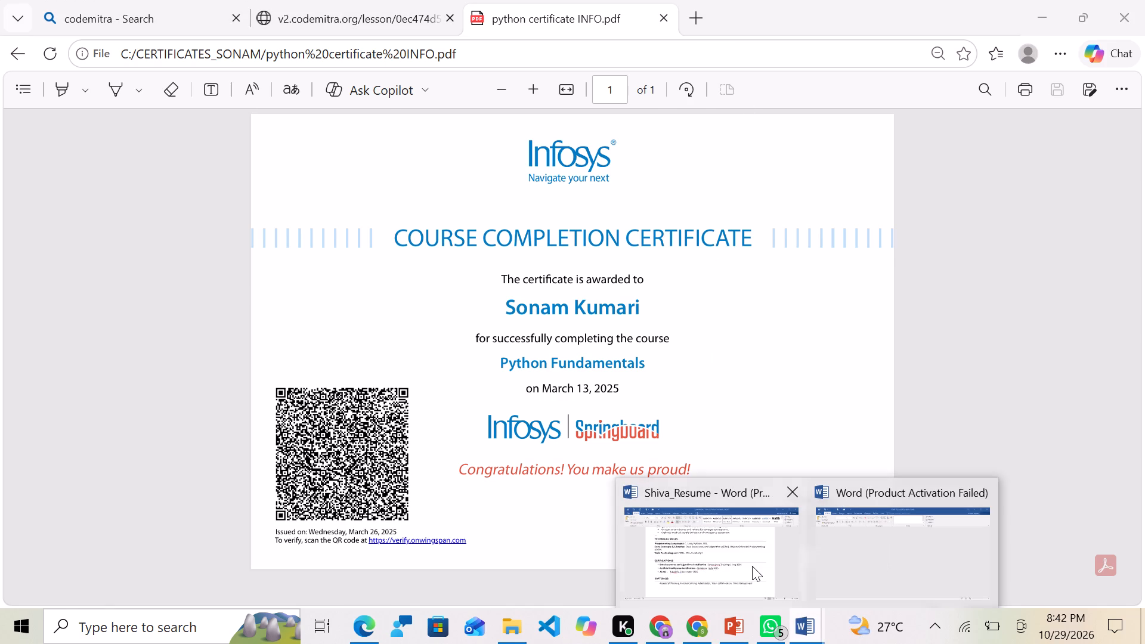
click(752, 566)
scroll(736, 346, up, 2)
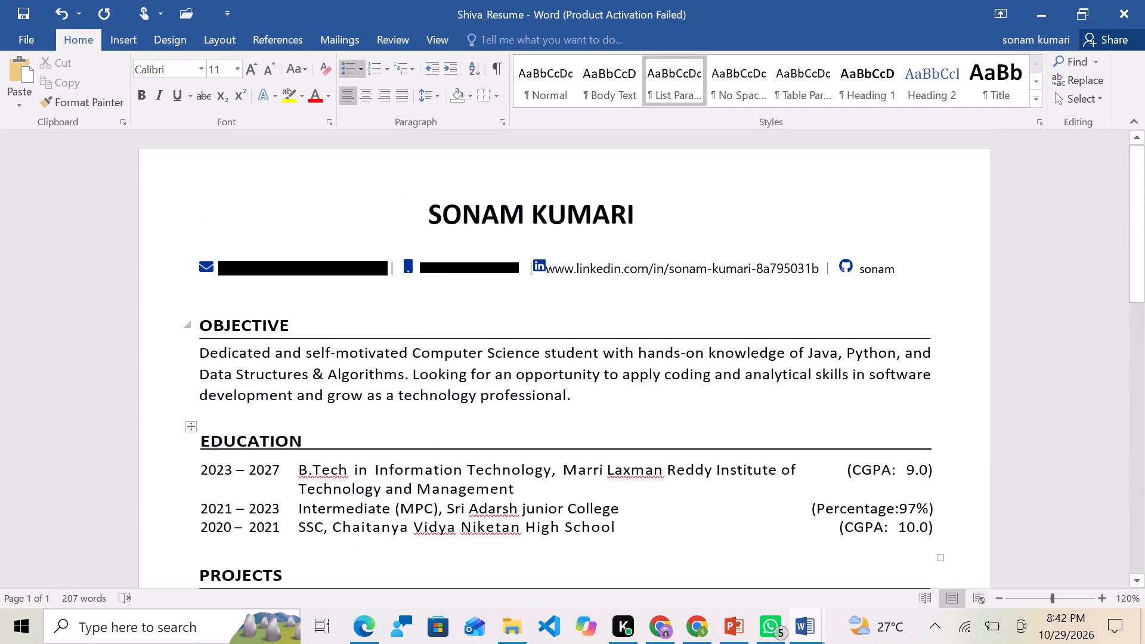
scroll(380, 362, down, 1)
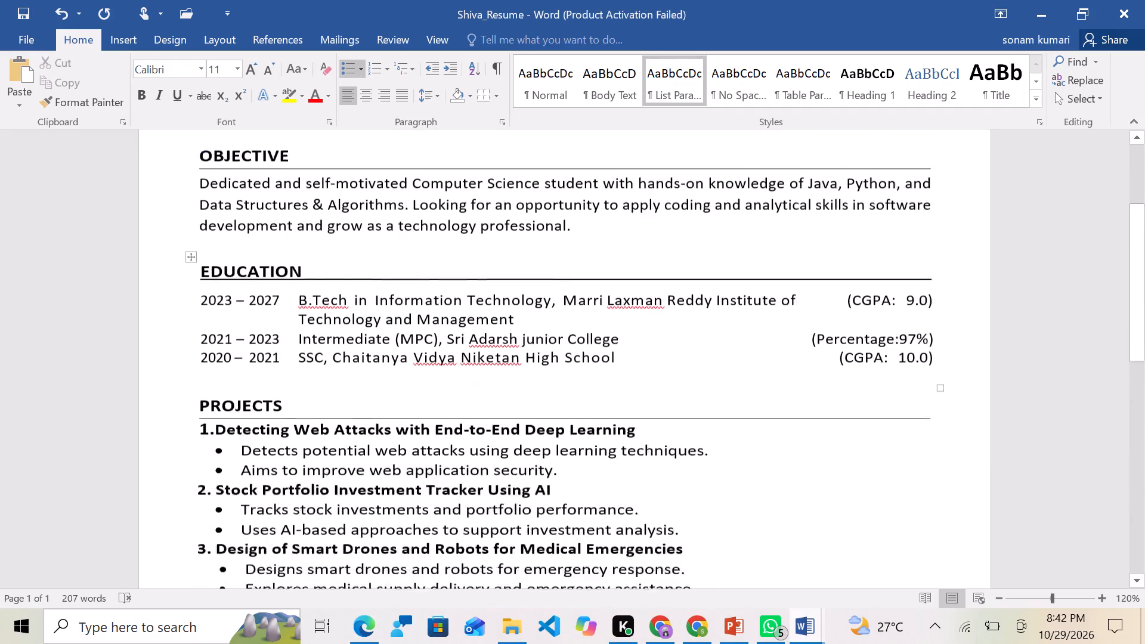
scroll(380, 362, down, 1)
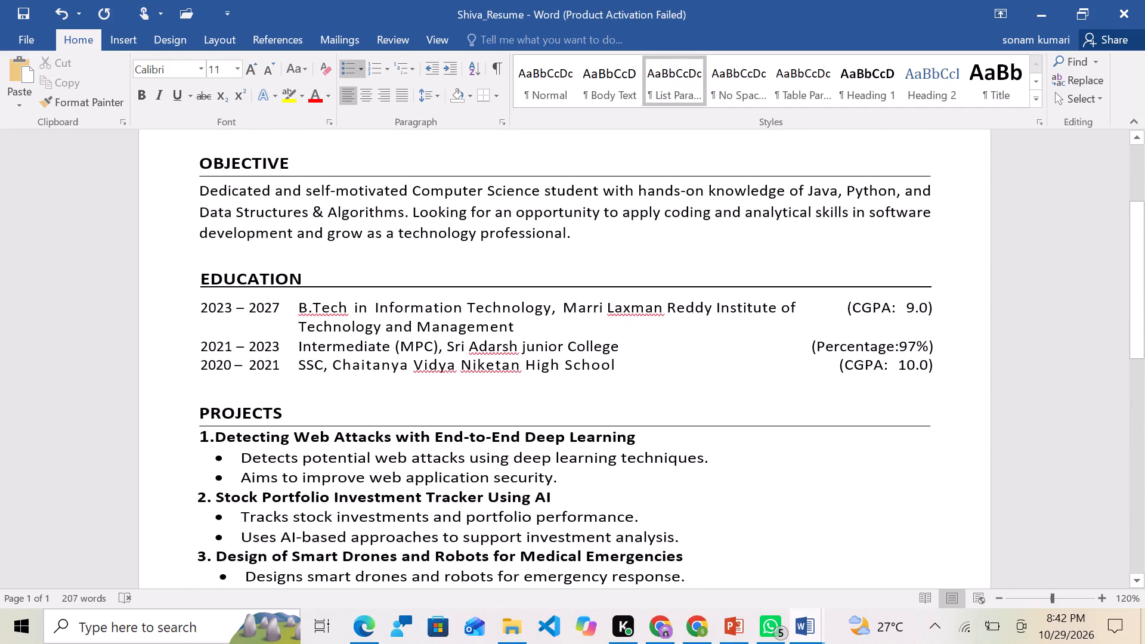
click(837, 192)
key(BackSpace)
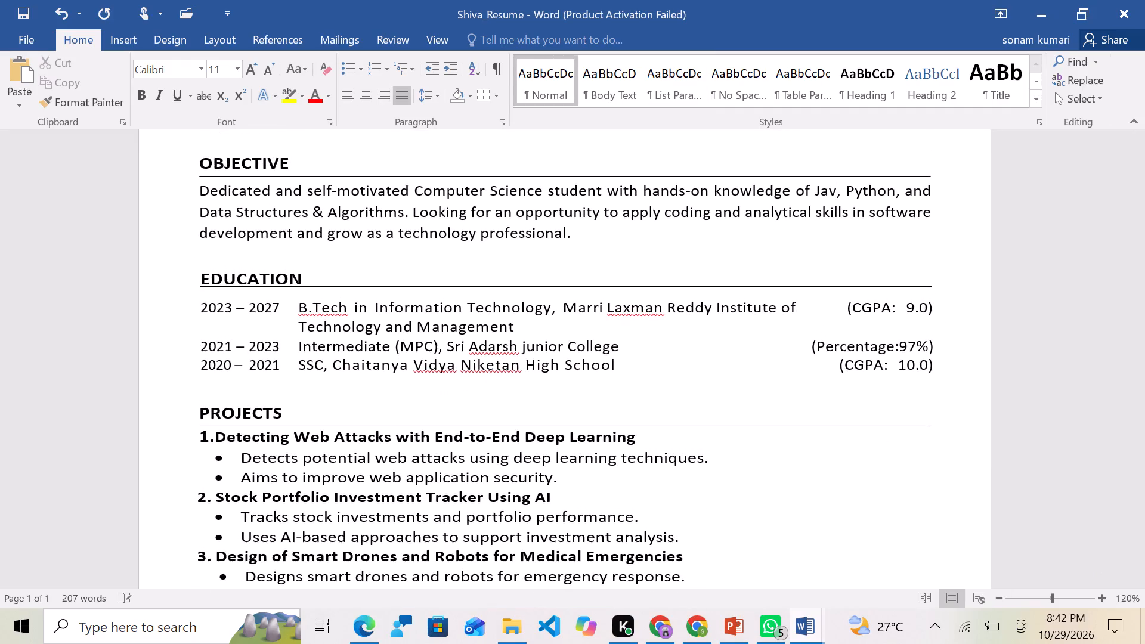
key(BackSpace)
key(BackSpace)
key(BackSpace)
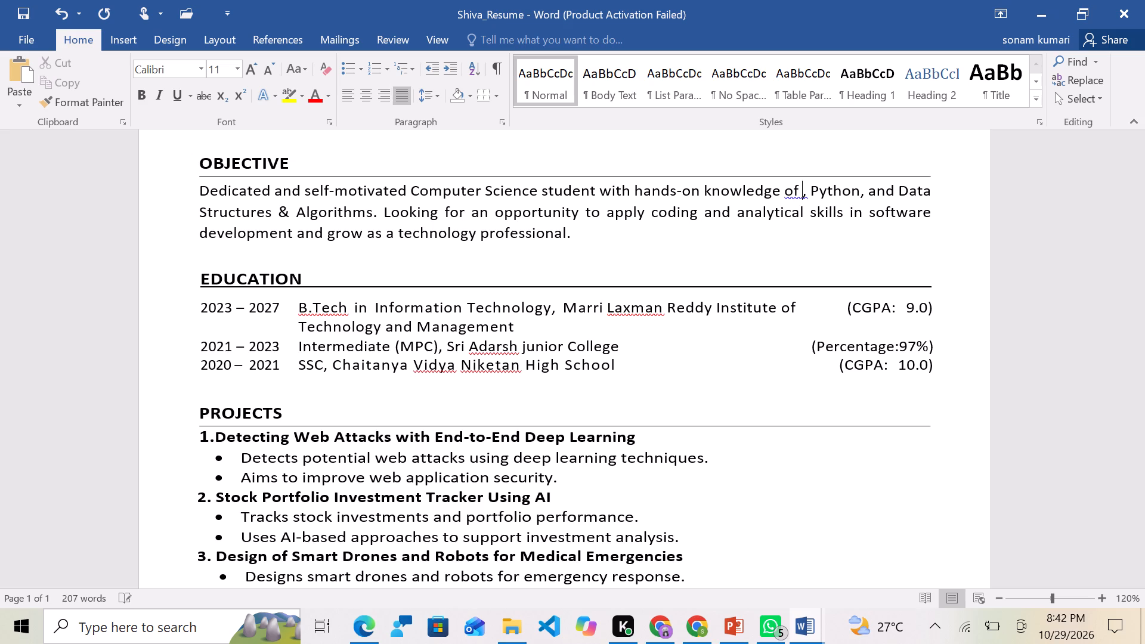
key(shift+c)
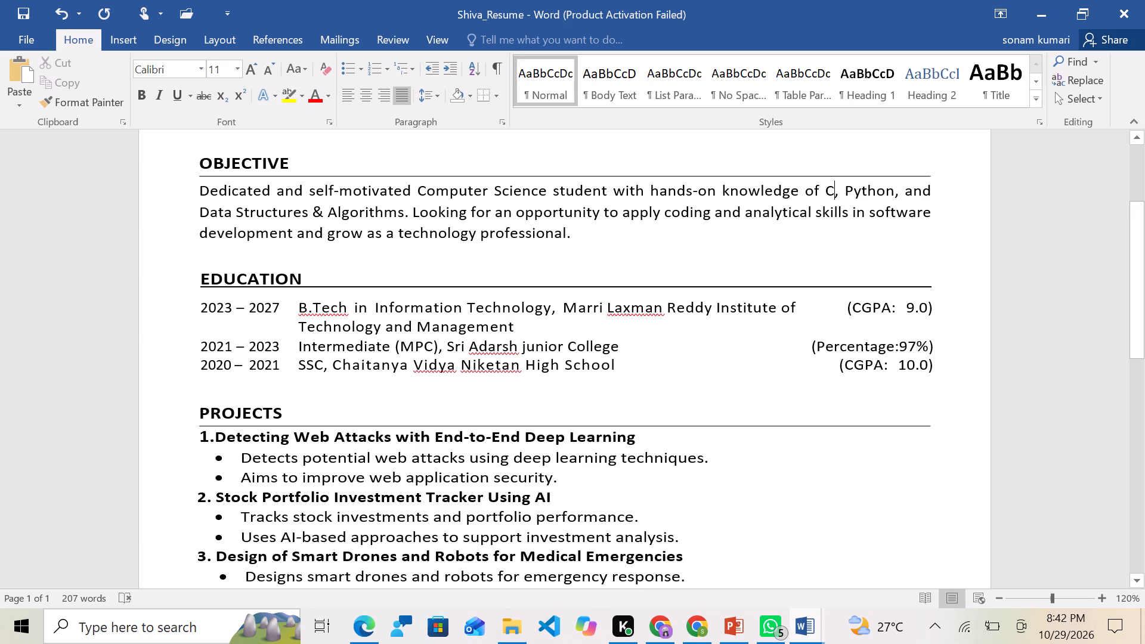
click(845, 193)
text(Java)
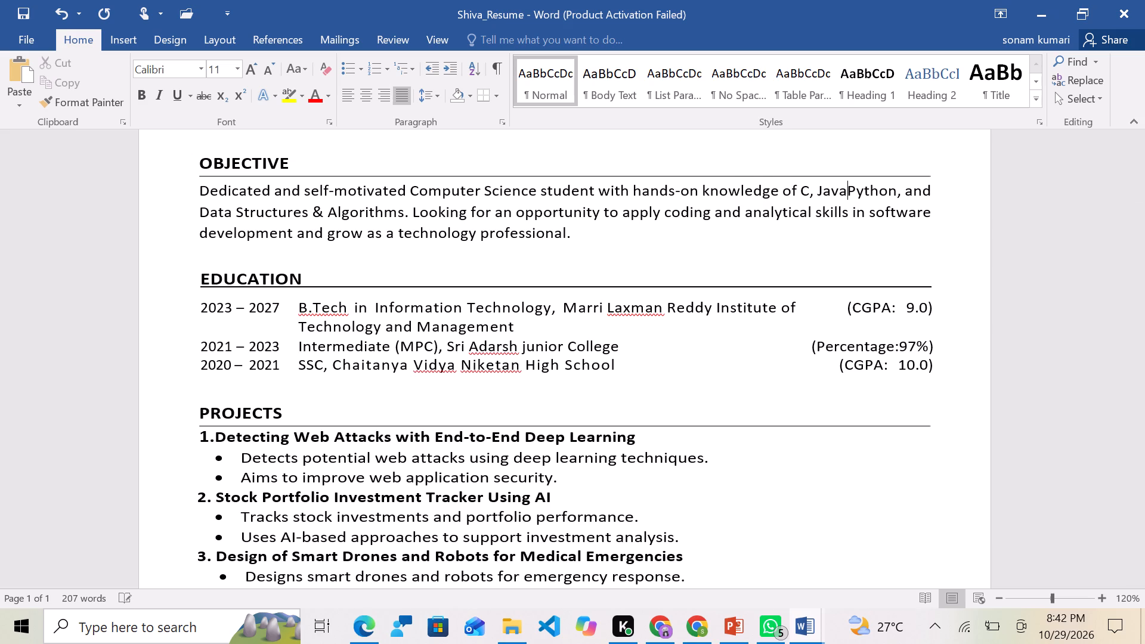
key(comma)
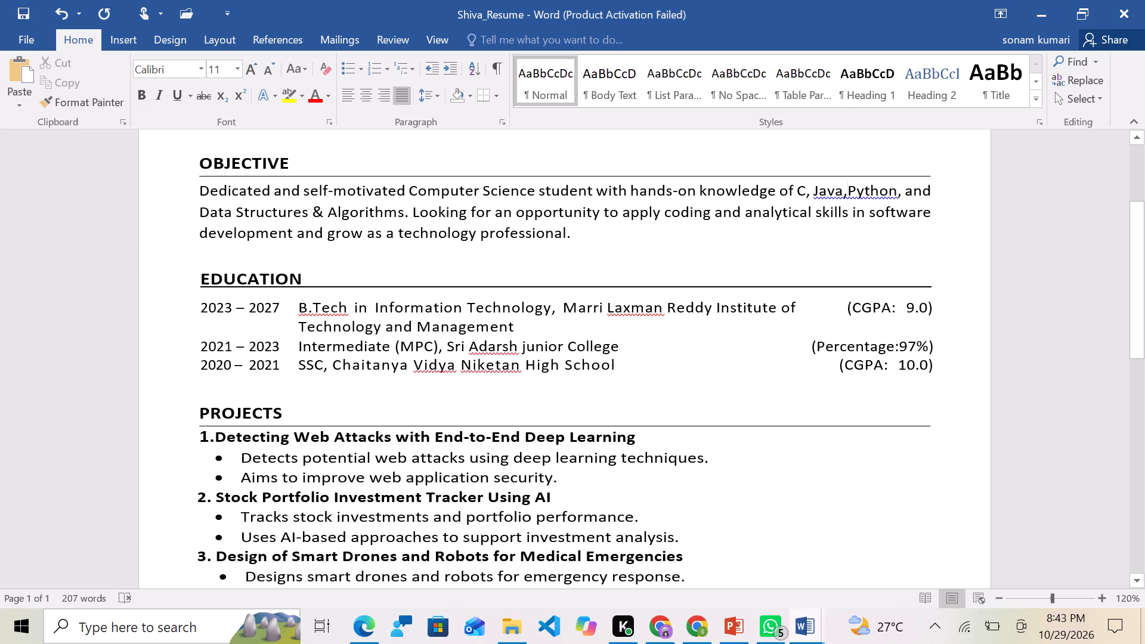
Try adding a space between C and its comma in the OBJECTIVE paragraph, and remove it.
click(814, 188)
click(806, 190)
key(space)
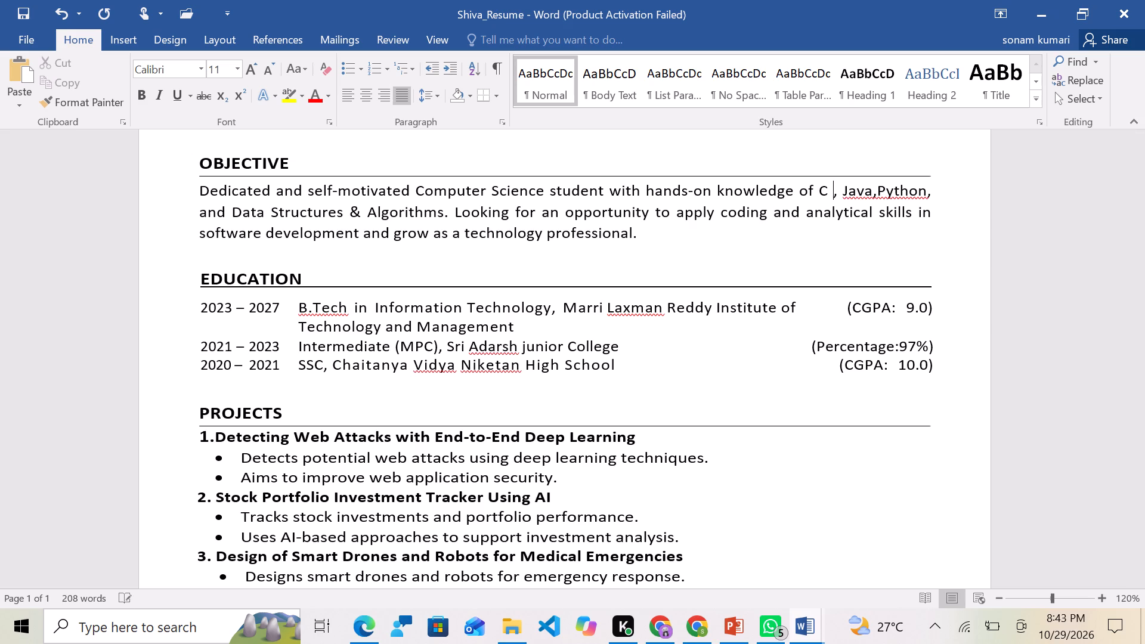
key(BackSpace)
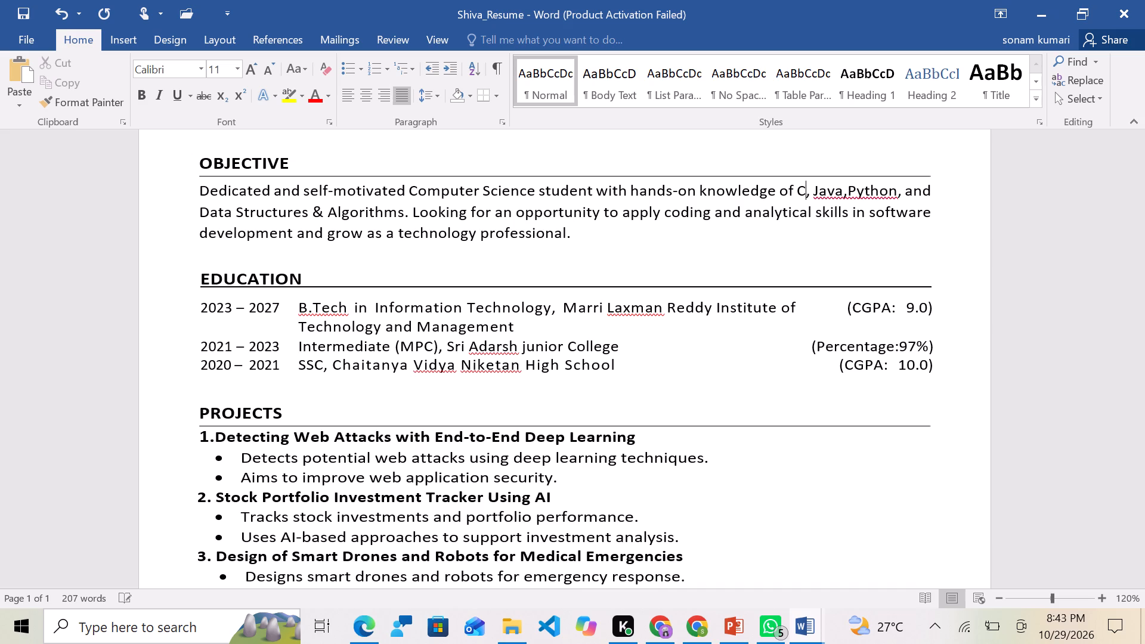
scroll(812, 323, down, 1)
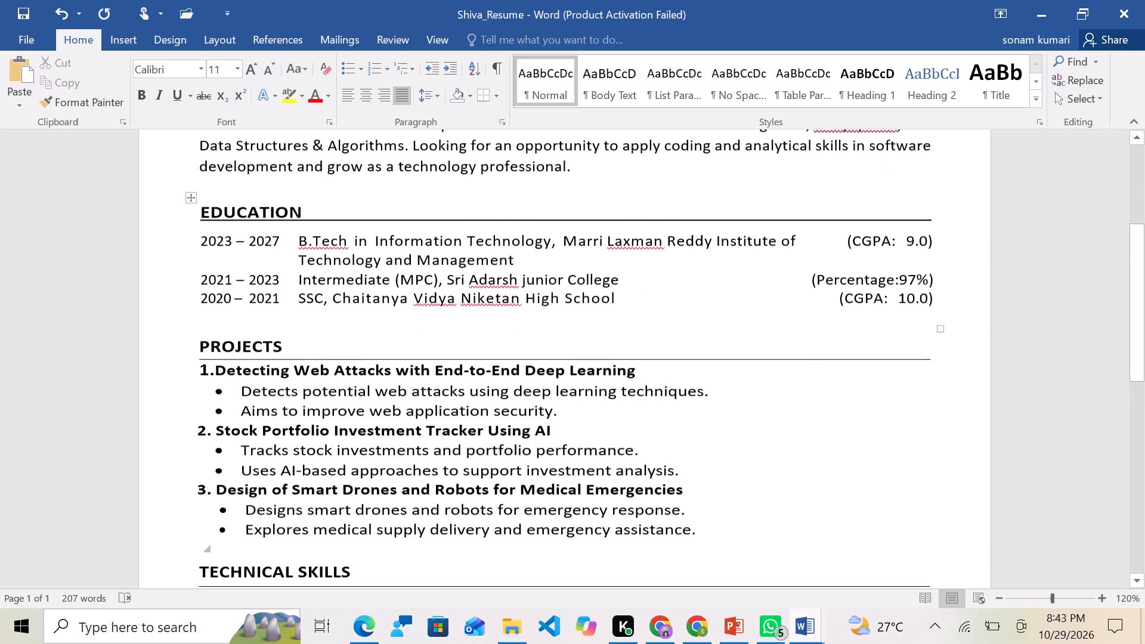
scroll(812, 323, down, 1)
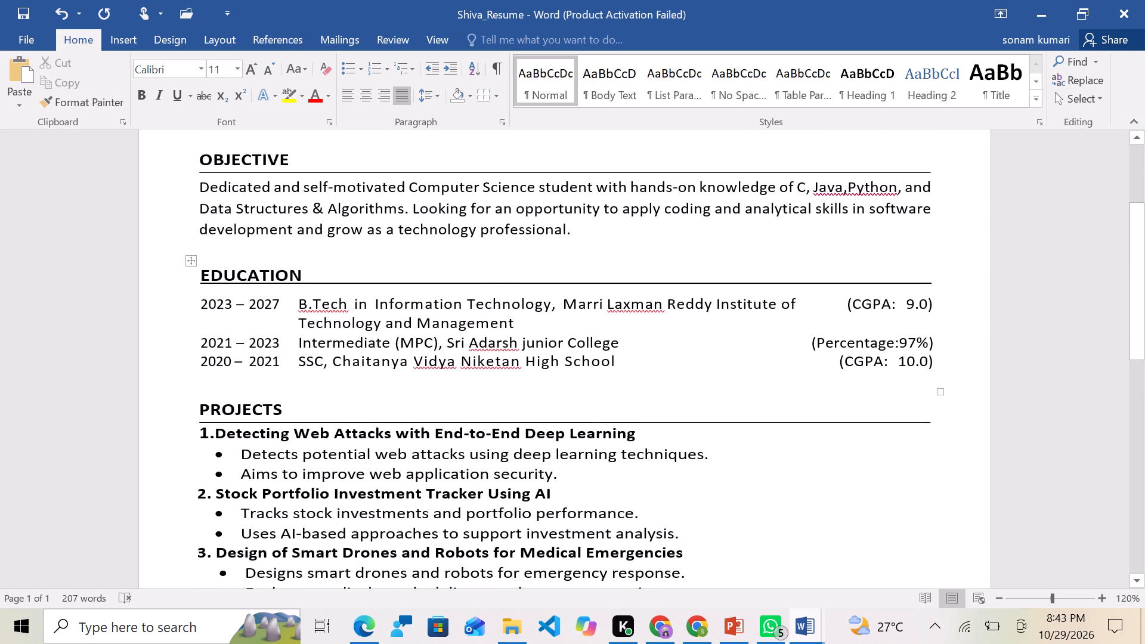
Correct the spelling of the heading above the resume's certificate list to "CERTIFICATIONS".
scroll(812, 323, down, 2)
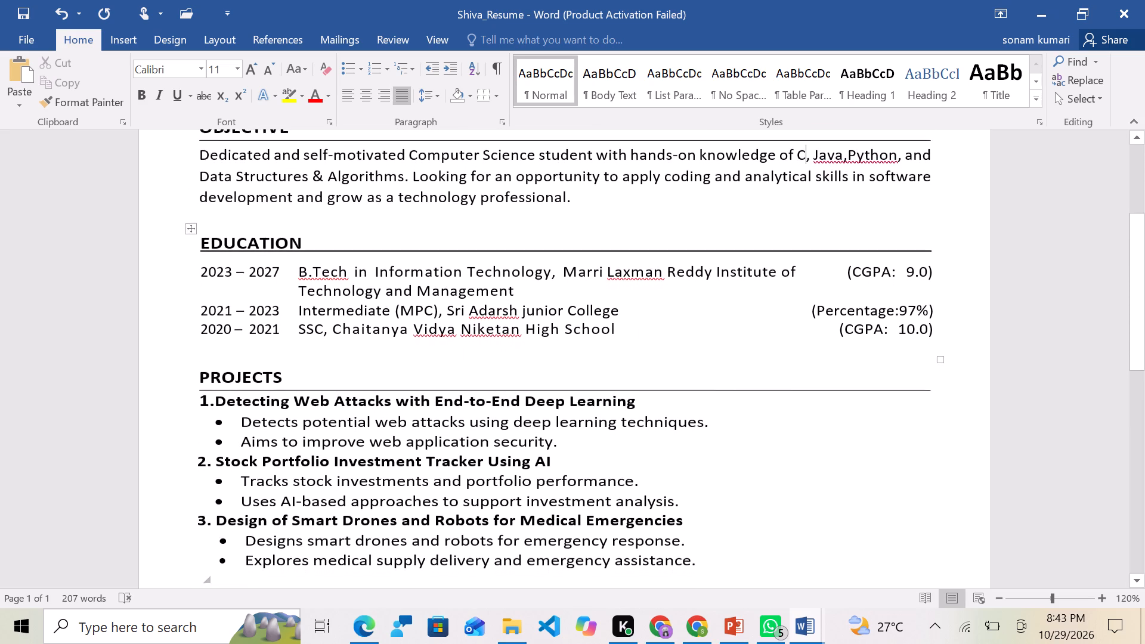
scroll(812, 323, down, 2)
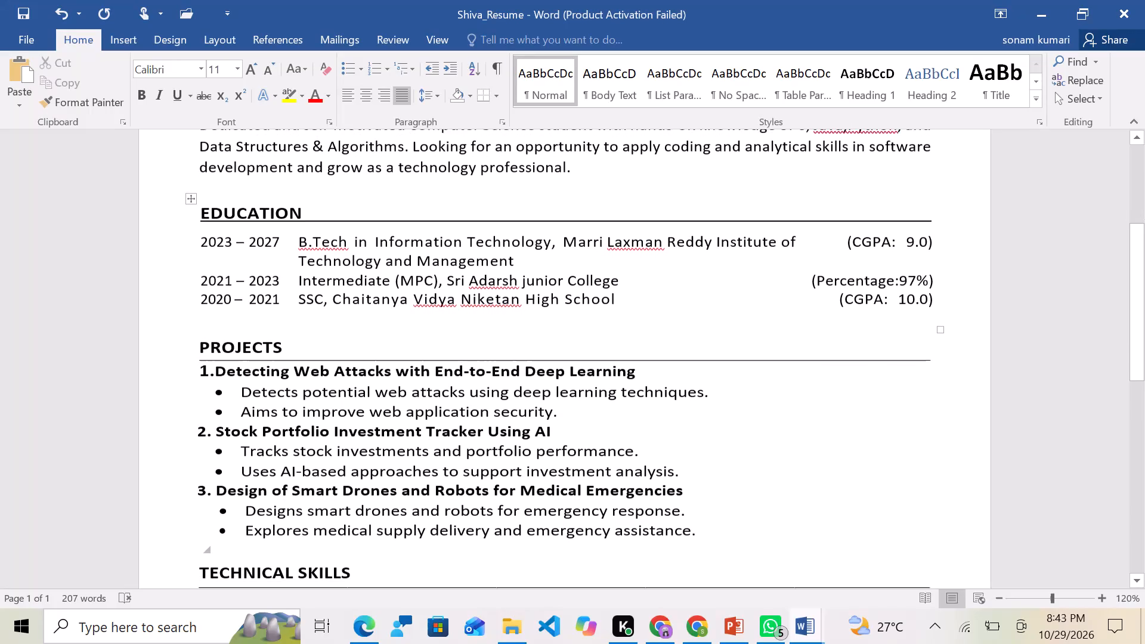
scroll(812, 323, down, 1)
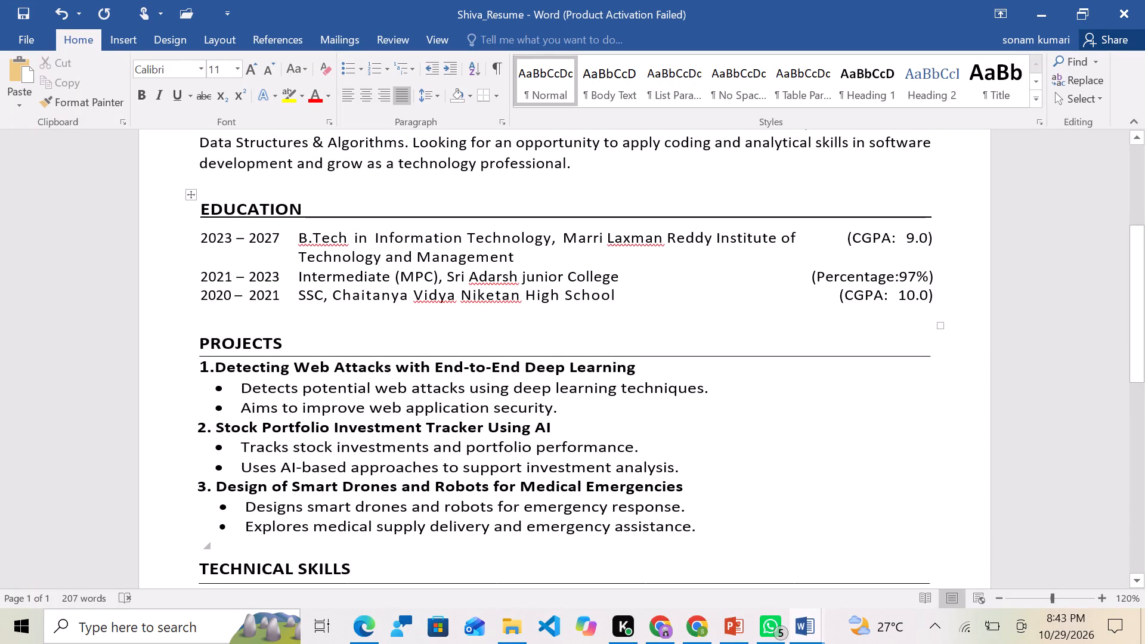
scroll(812, 323, down, 2)
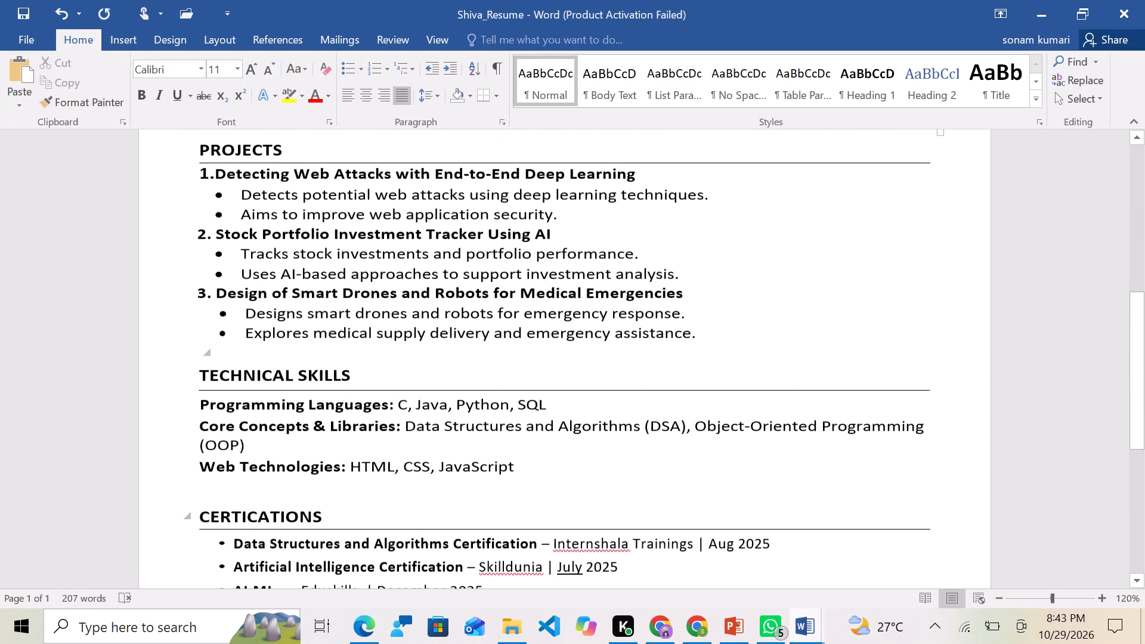
scroll(812, 323, down, 2)
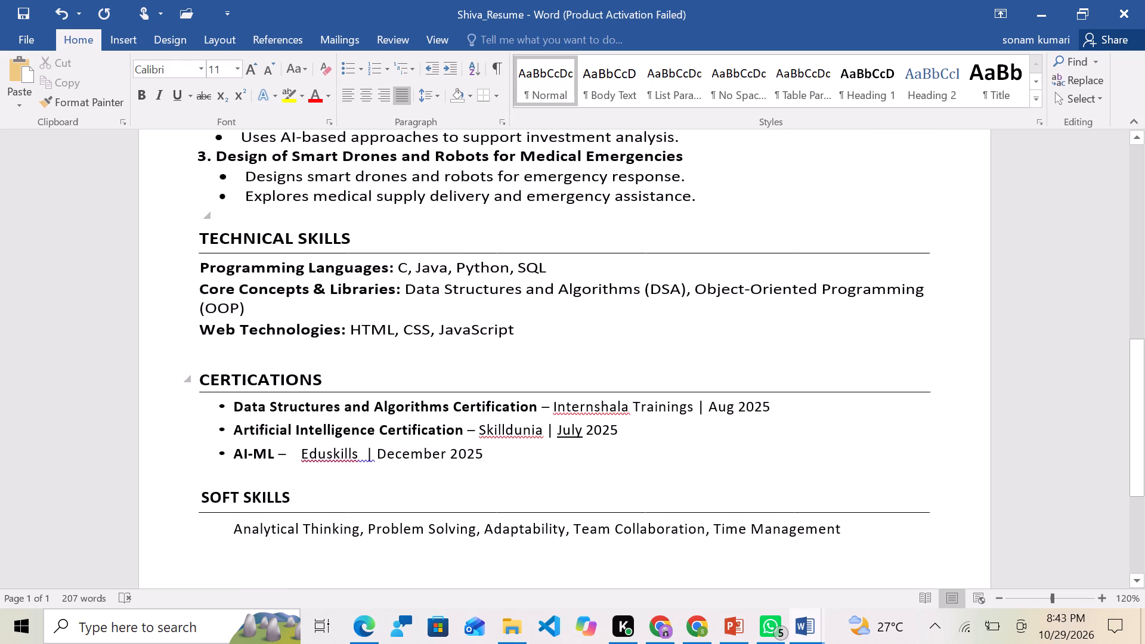
click(251, 380)
key(f)
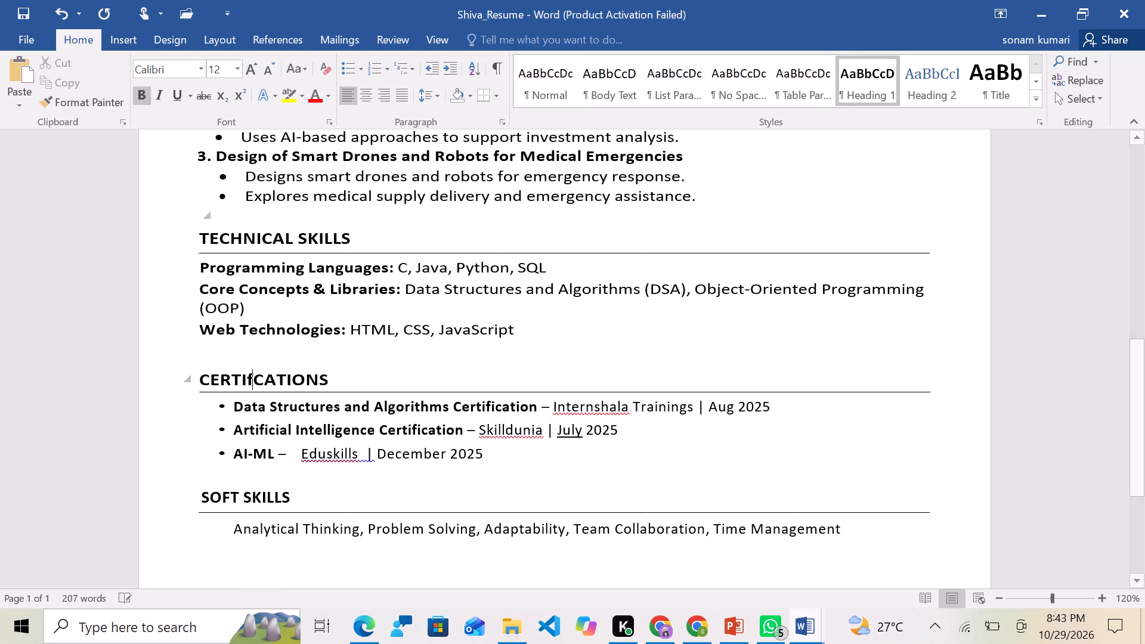
key(BackSpace)
text(FI)
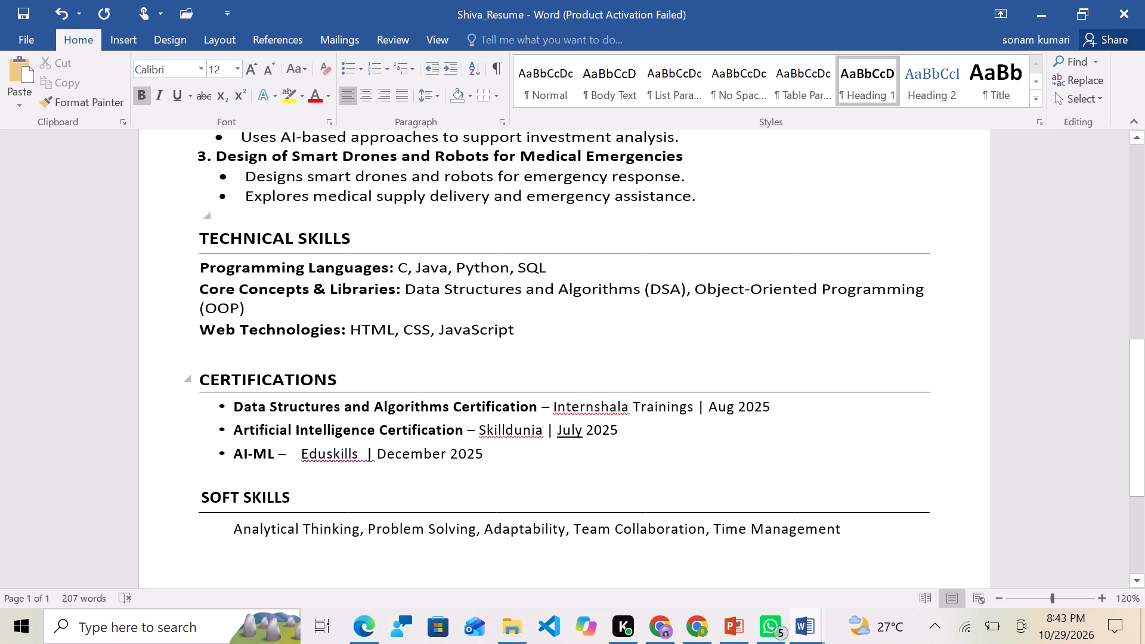
Remove the left indent from the skills line beginning "Analytical Thinking" under SOFT SKILLS.
scroll(369, 382, down, 2)
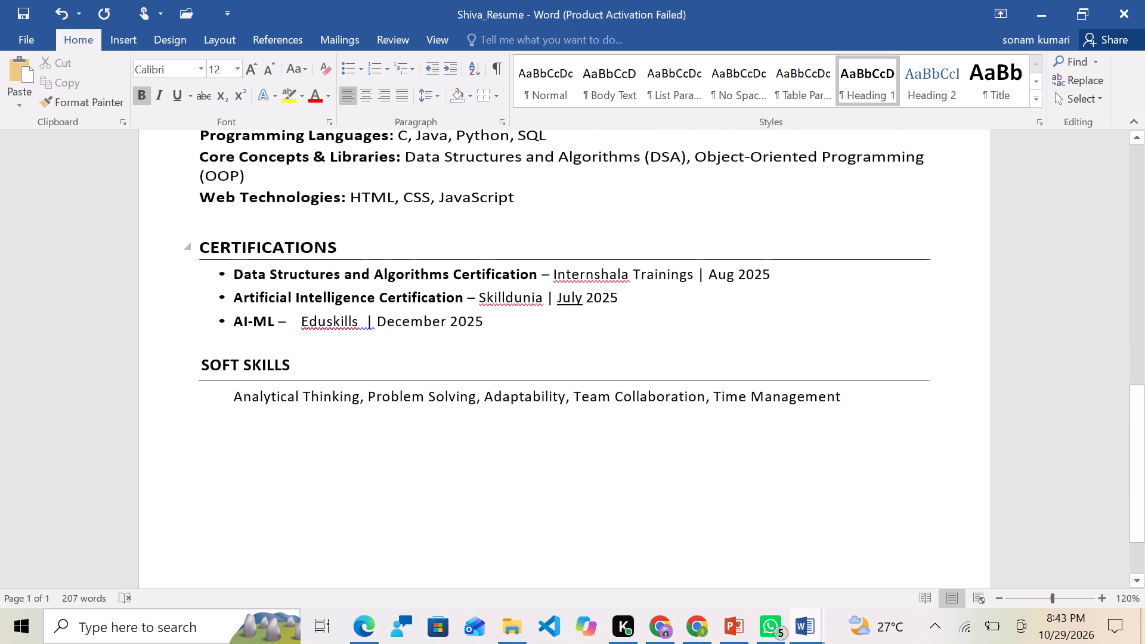
scroll(369, 382, down, 1)
click(242, 398)
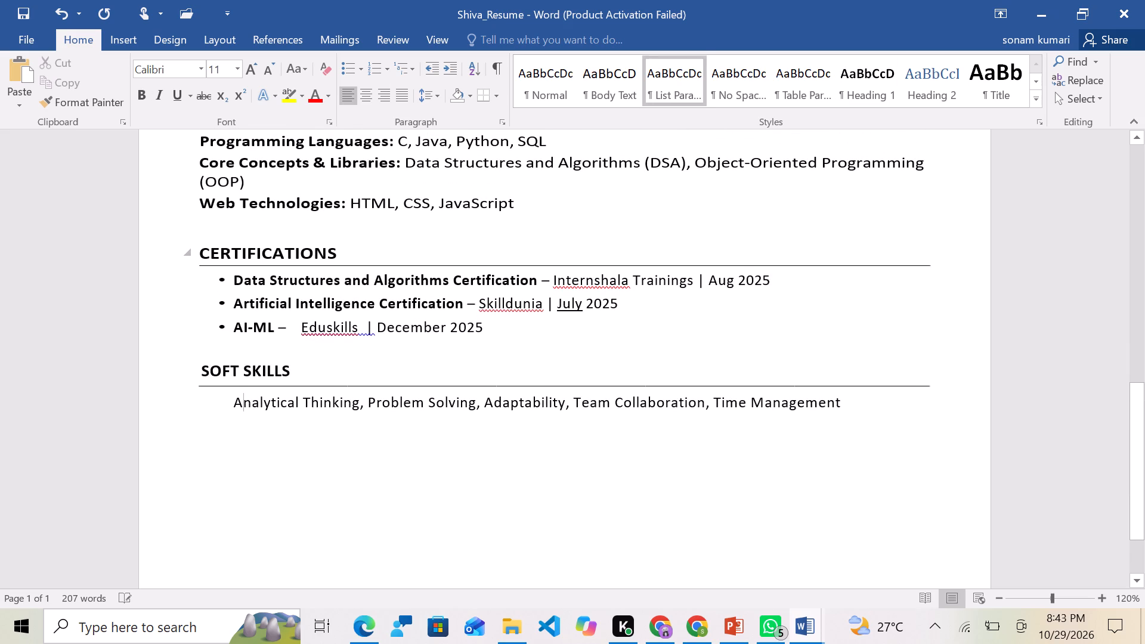
key(Left)
key(BackSpace)
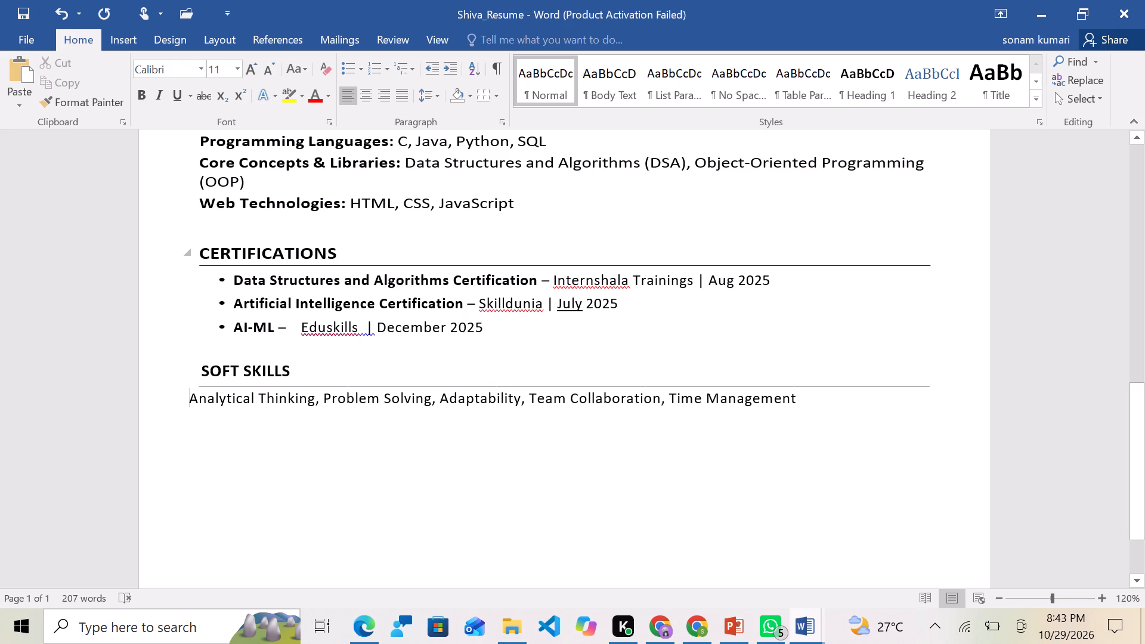
Add an empty bullet below the AI-ML entry in the CERTIFICATIONS list.
scroll(369, 377, down, 1)
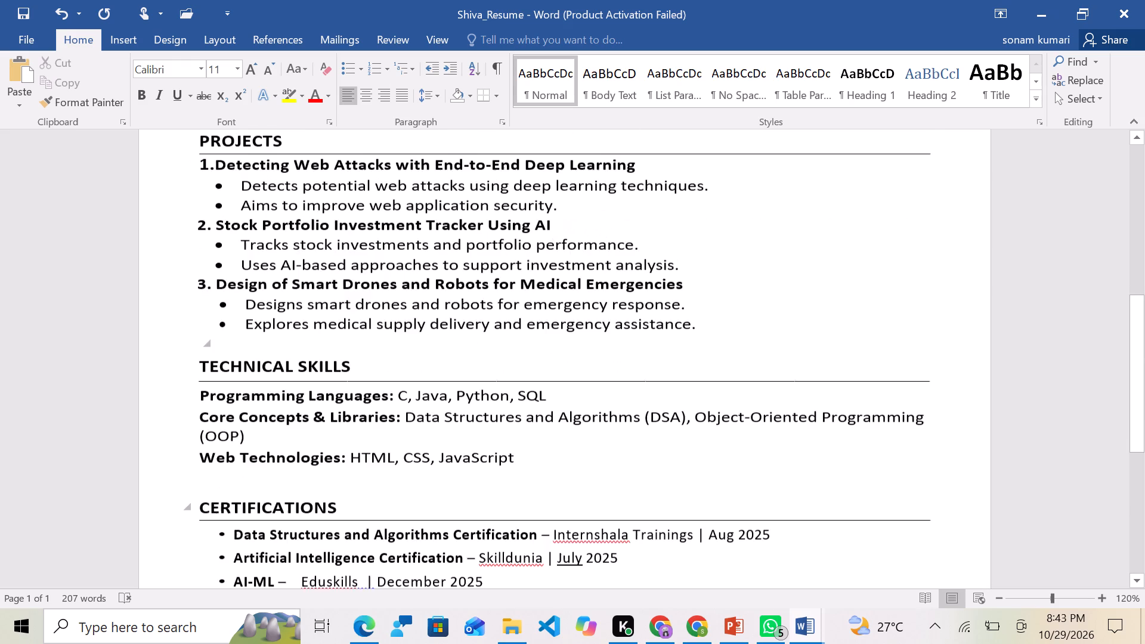
scroll(369, 377, up, 1)
scroll(369, 377, down, 1)
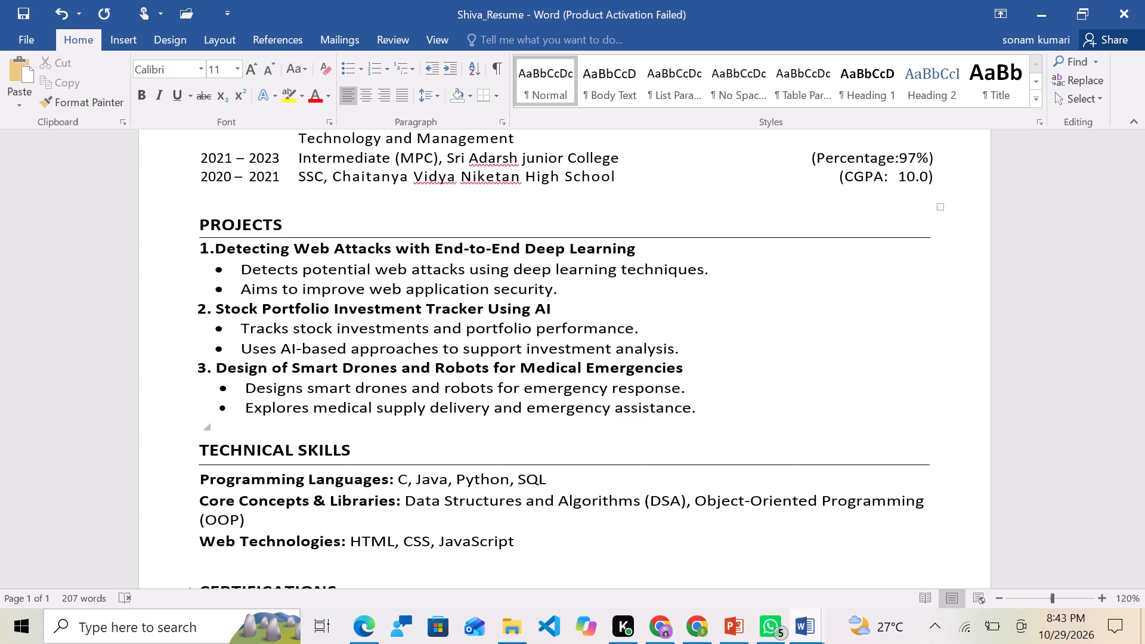
scroll(369, 377, down, 1)
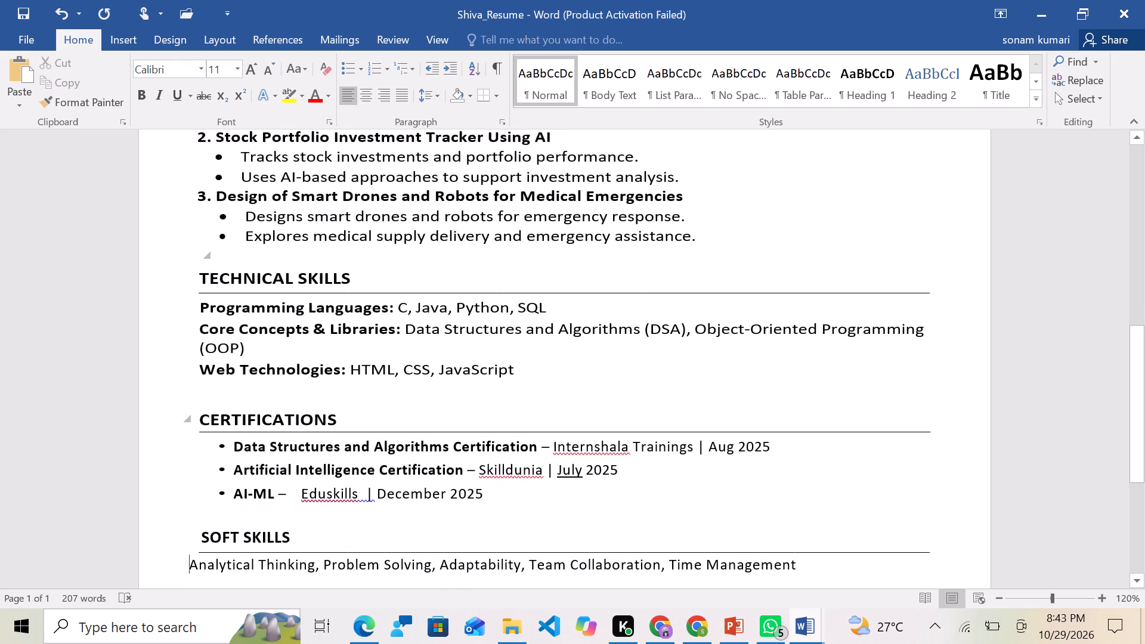
scroll(369, 377, down, 1)
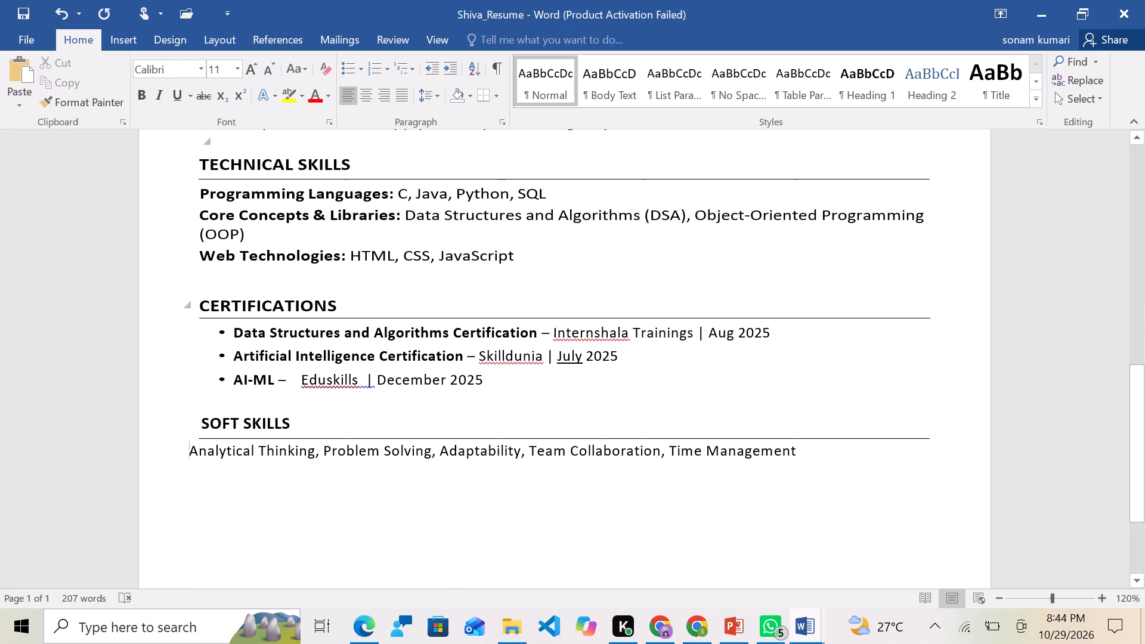
click(493, 385)
key(Return)
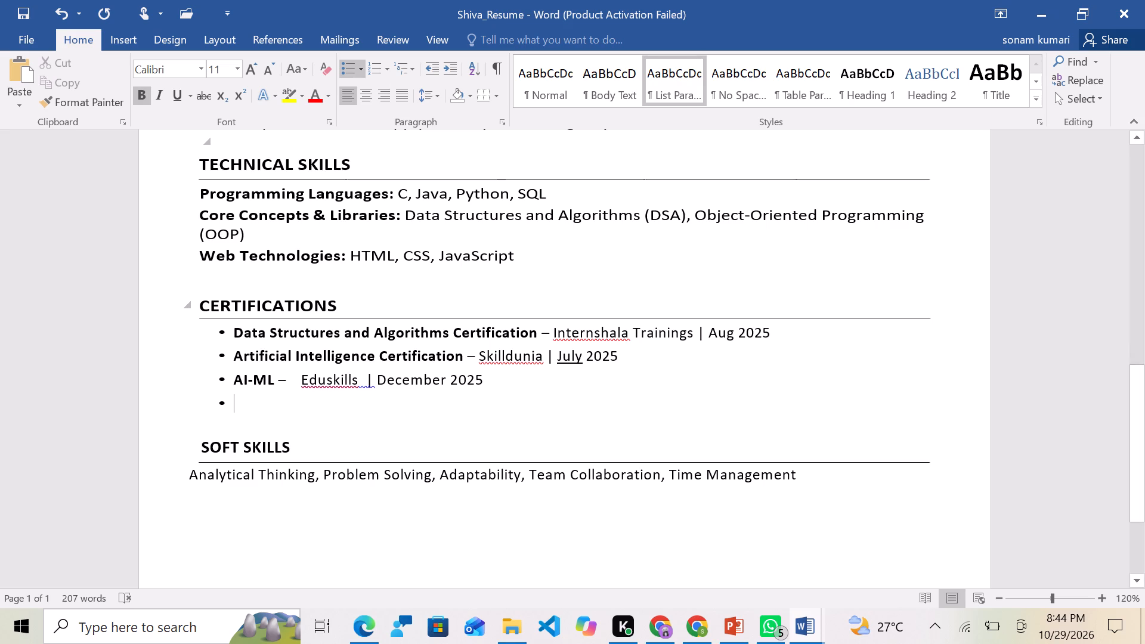
Switch to File Explorer, open the CISCO IT ESSEN CERTIFICATE file and read through its course title, issuer and completion date.
click(515, 626)
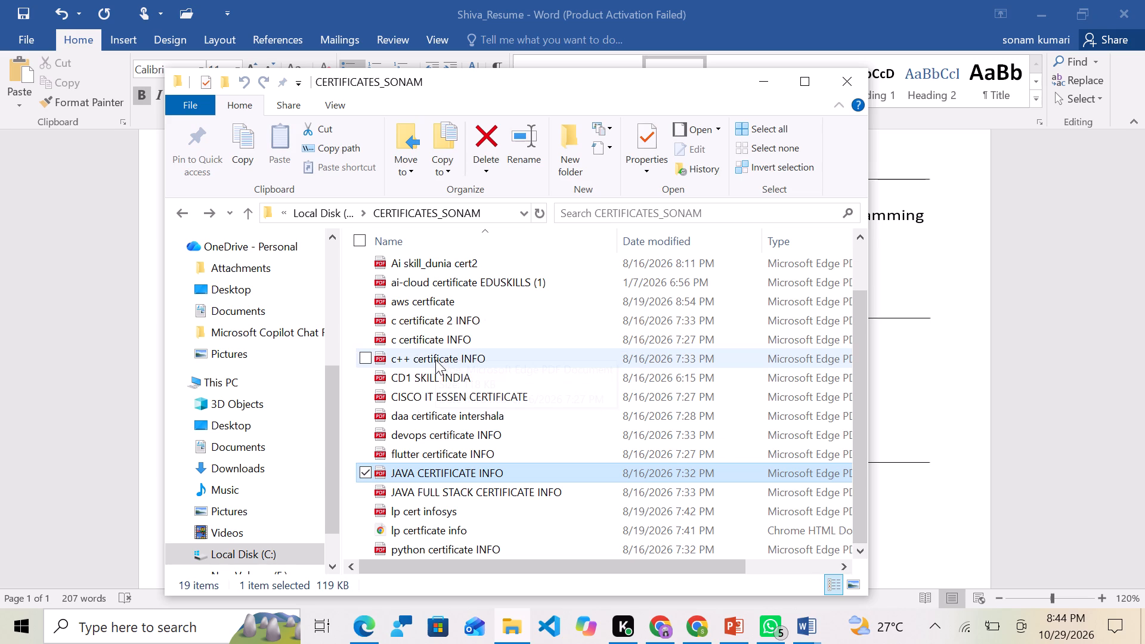
click(422, 396)
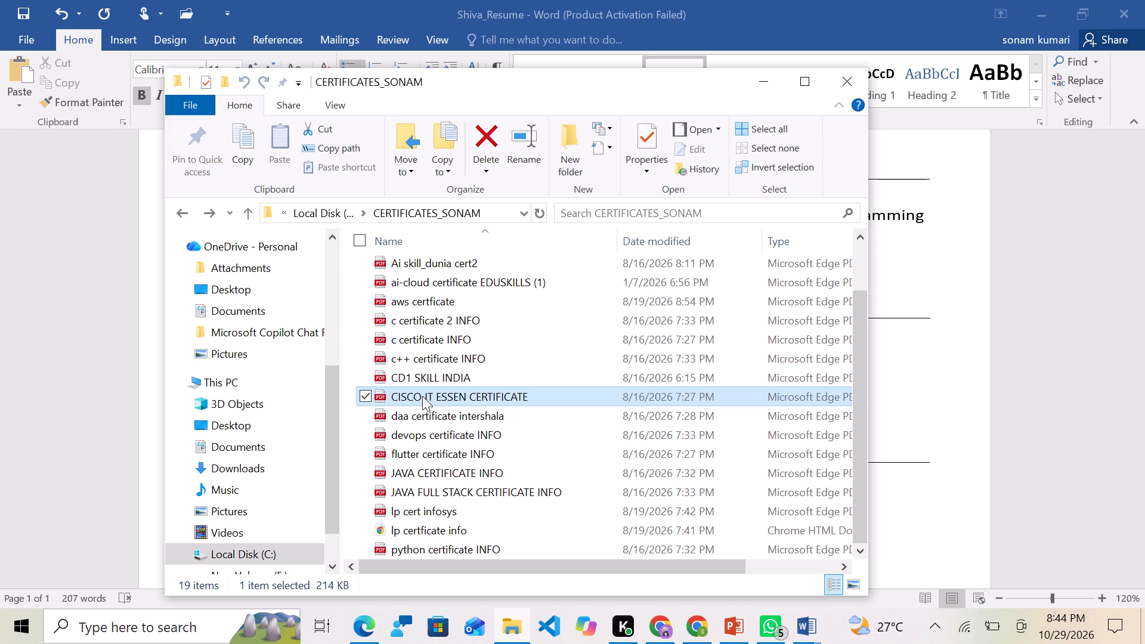
double_click(438, 398)
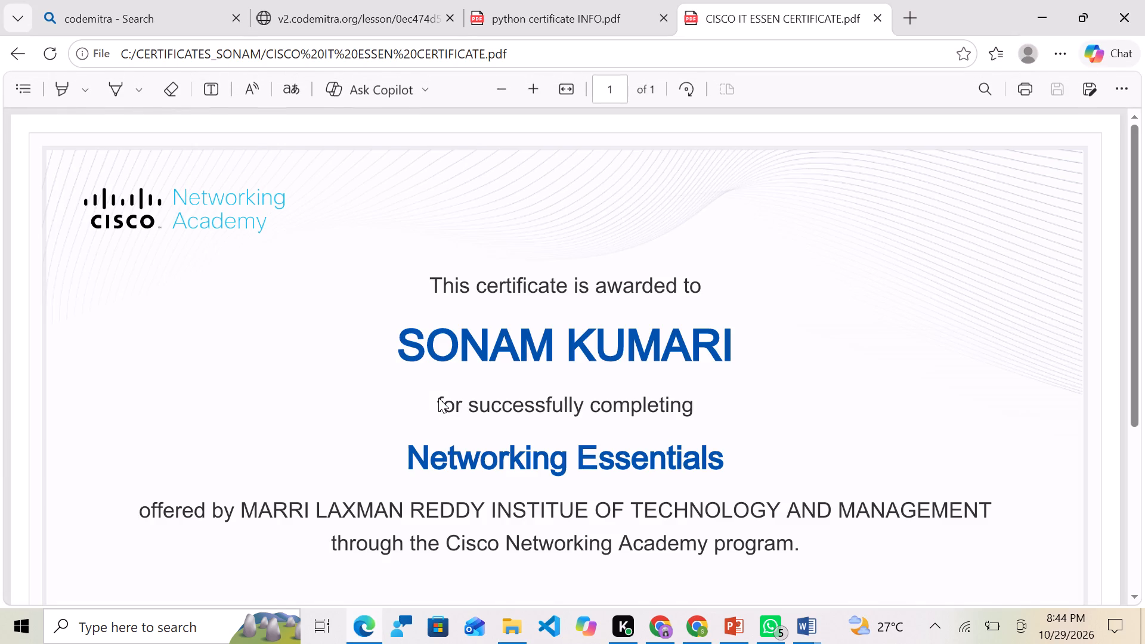
scroll(438, 398, down, 4)
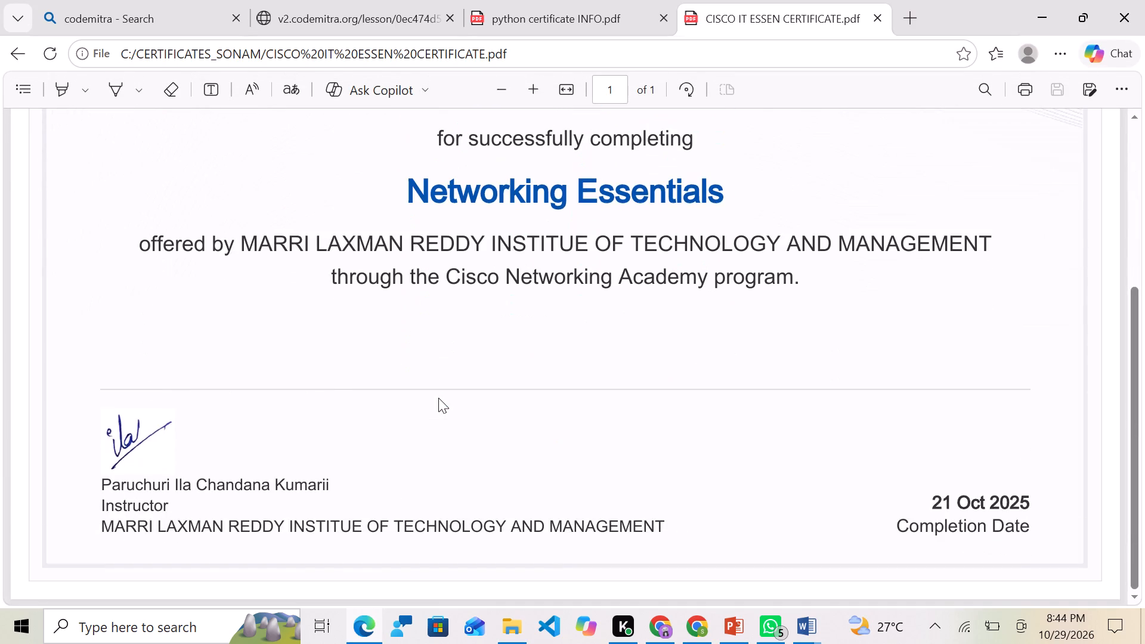
scroll(438, 398, up, 3)
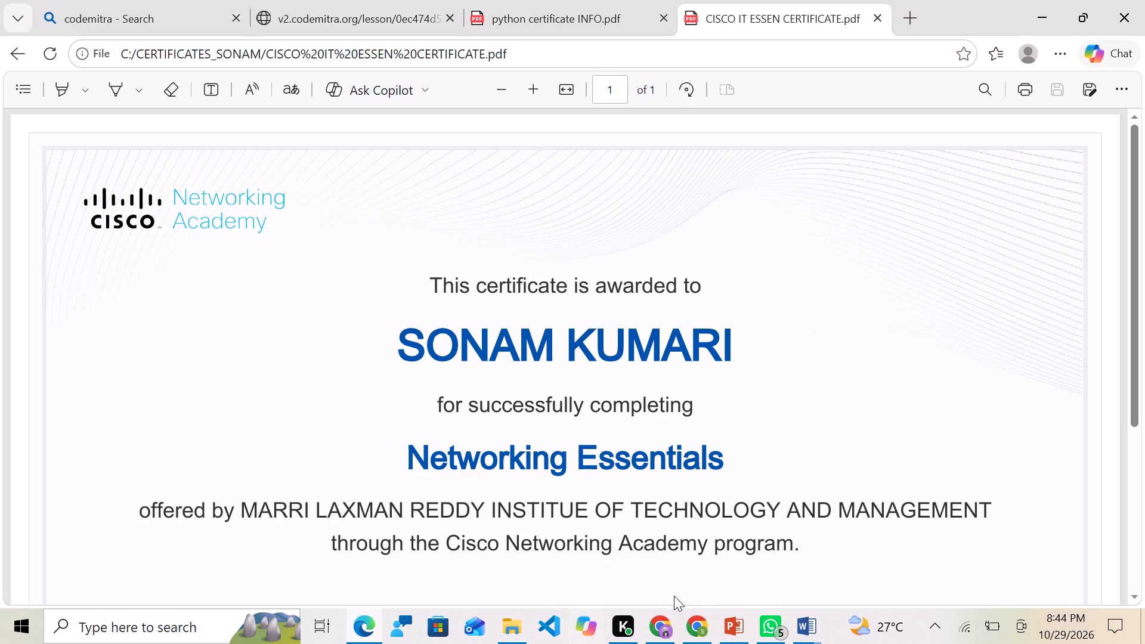
Switch to Chrome and enter "SALESFOR" as a search in a new tab.
click(660, 631)
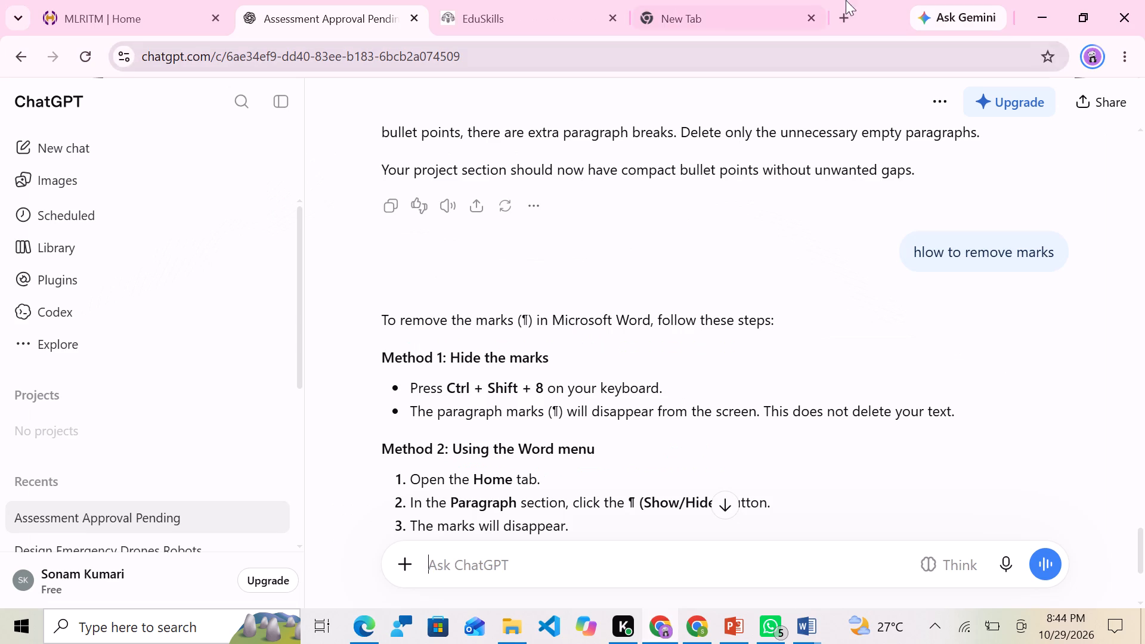
click(849, 5)
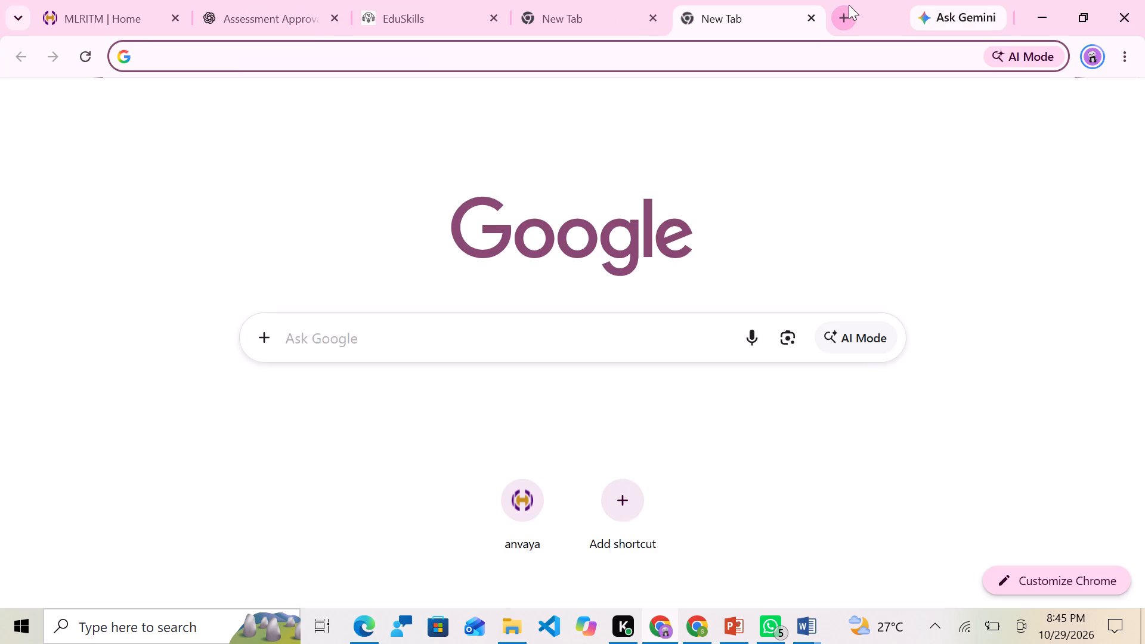
text(SALESG)
key(BackSpace)
text(FOR)
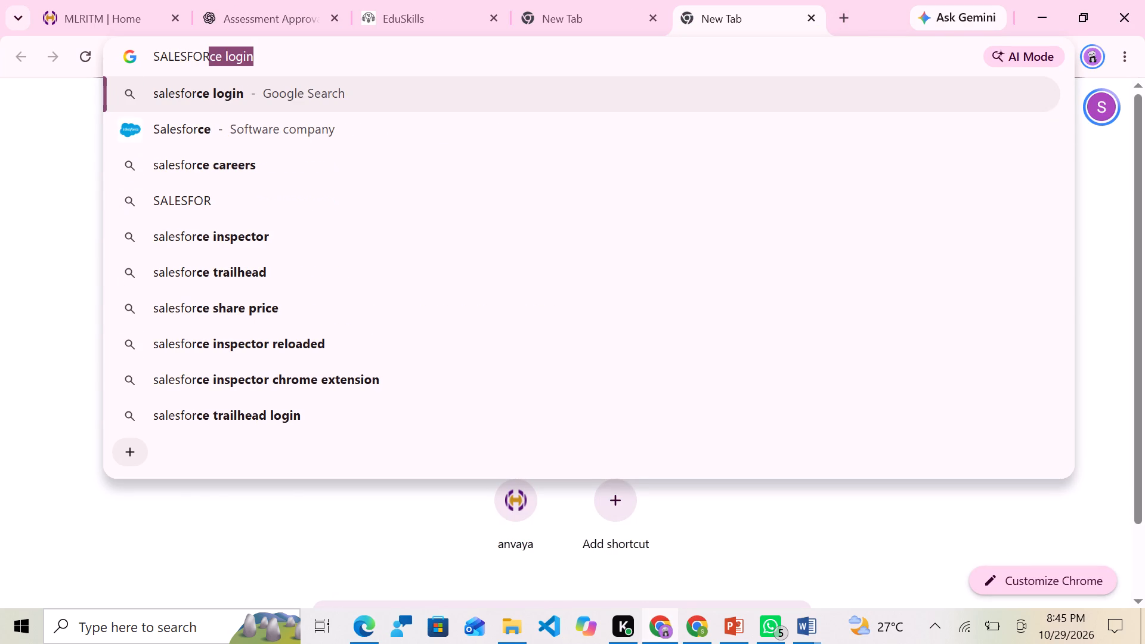
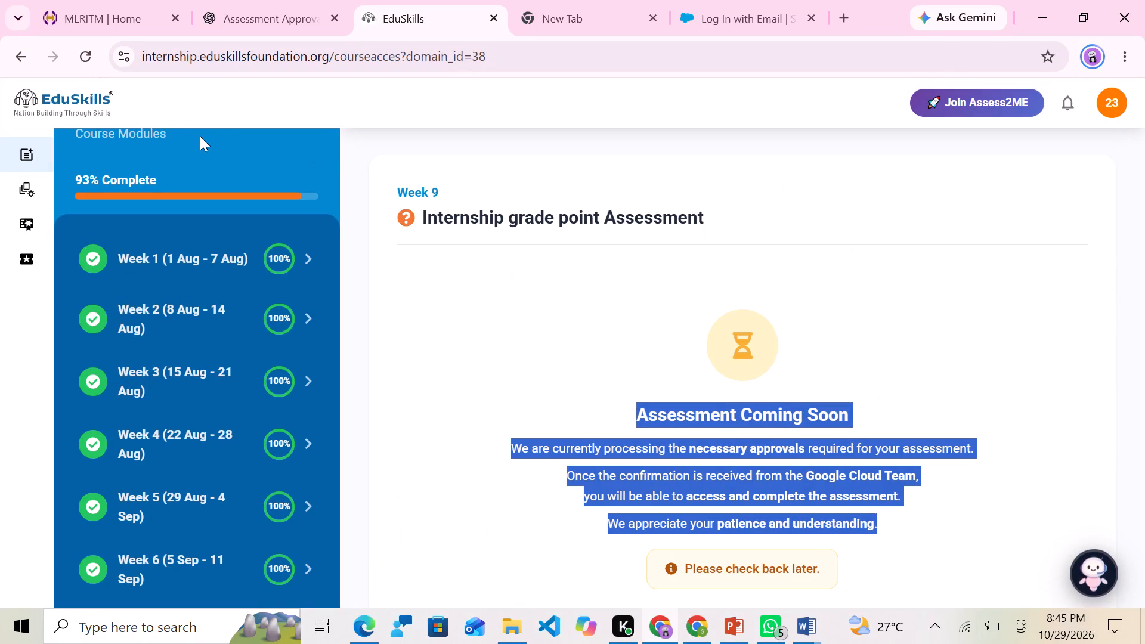
Go to the EduSkills certificate list and open the final certificate for the Java Full Stack Developer internship.
click(28, 57)
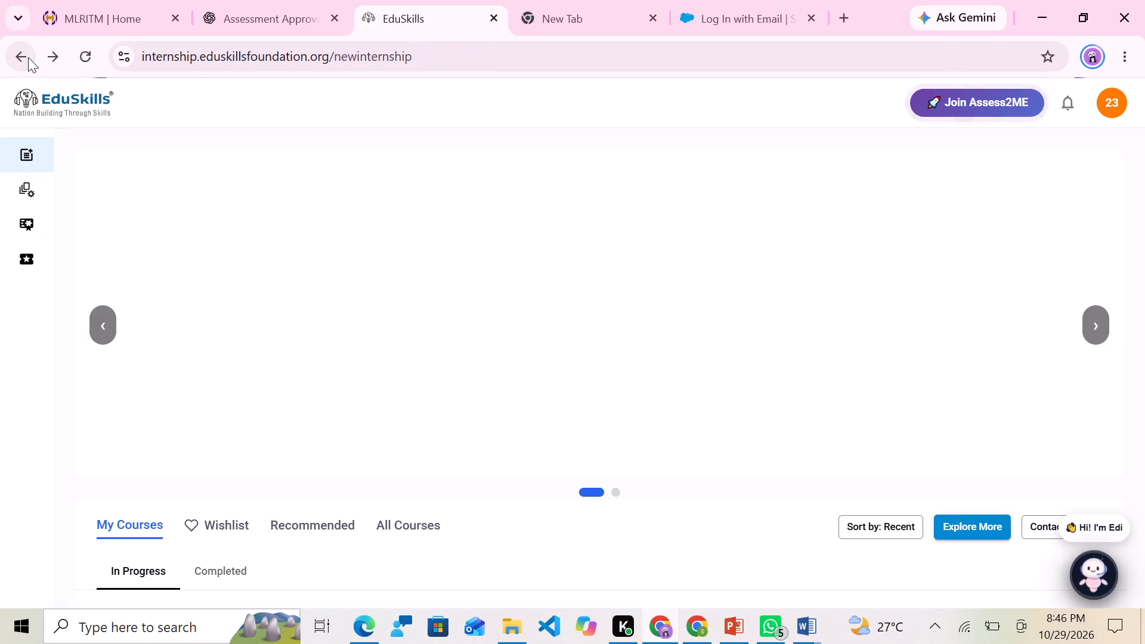
click(27, 150)
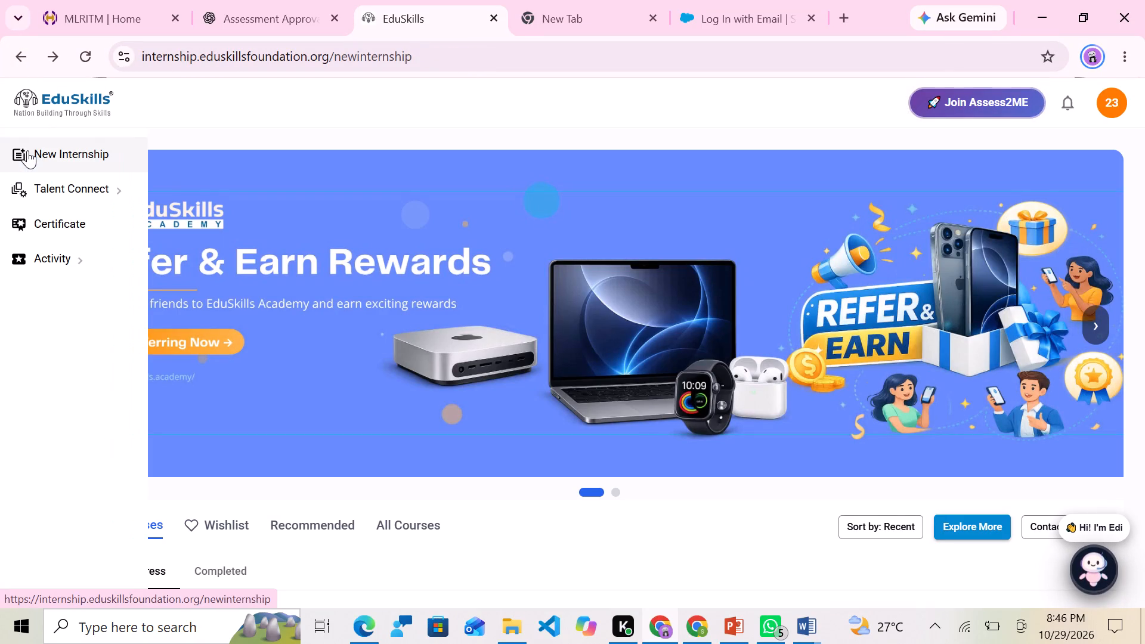
click(63, 226)
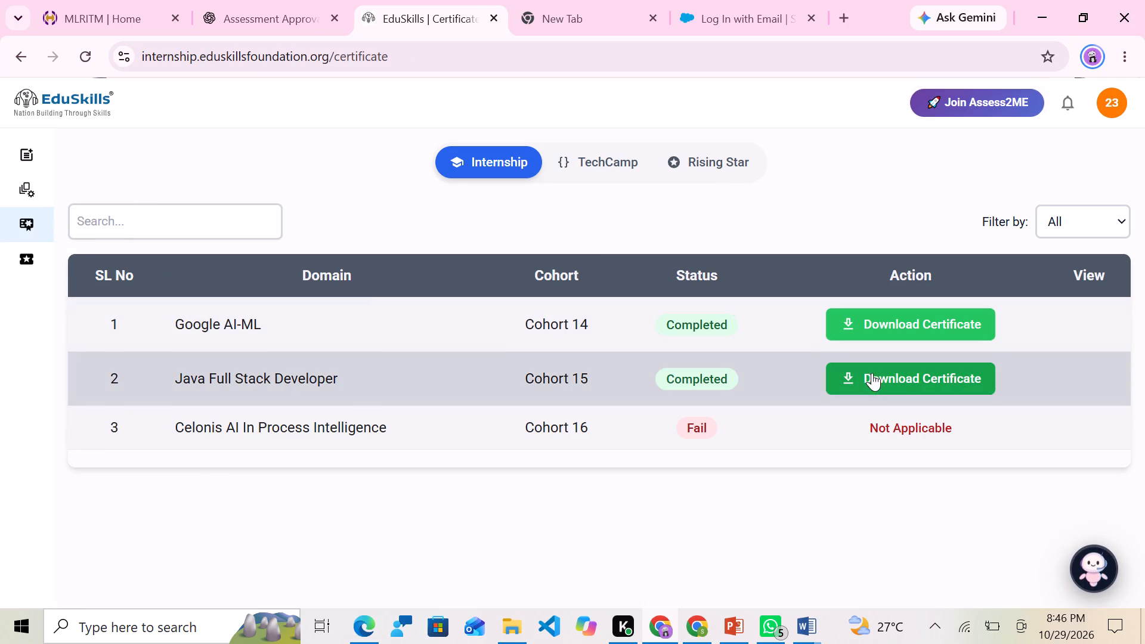
click(872, 373)
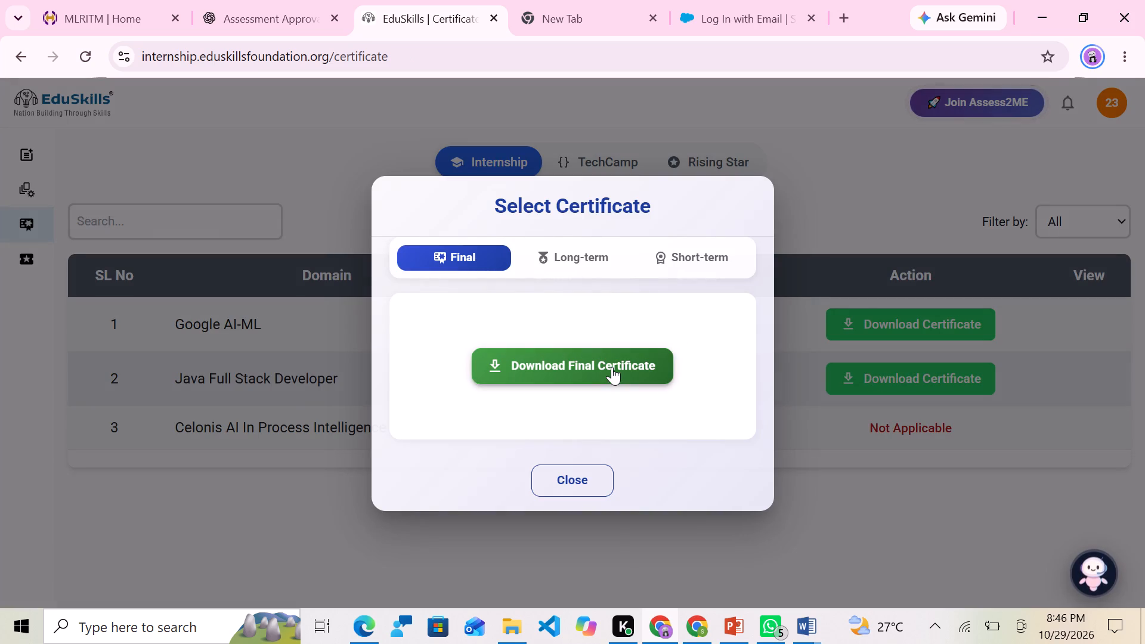
click(612, 367)
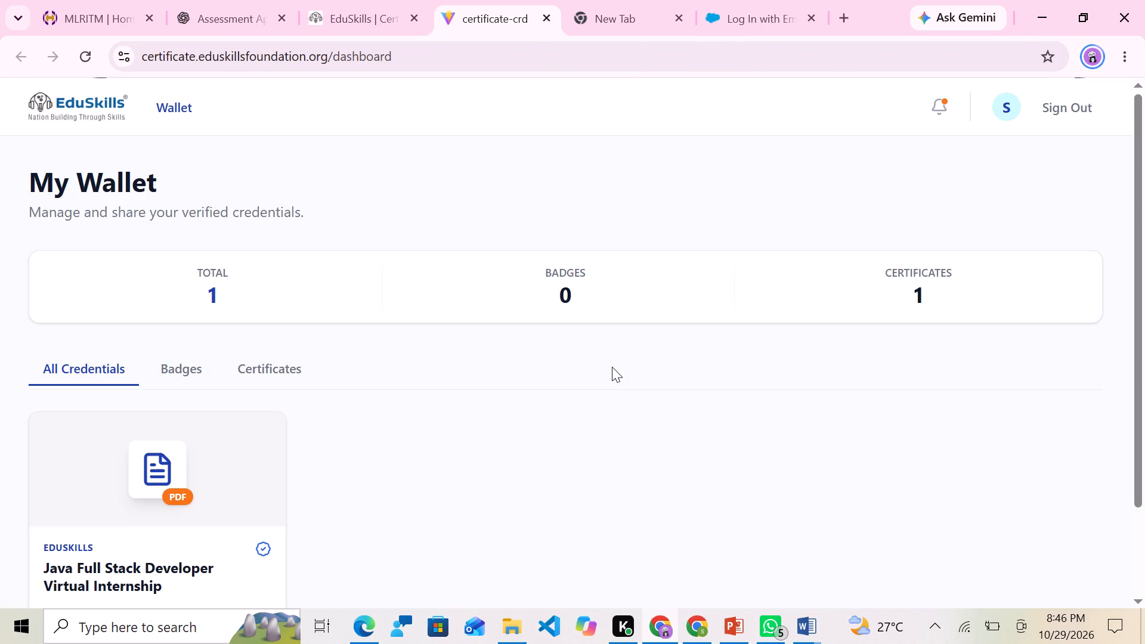
Open the Java Full Stack Developer Virtual Internship credential from the wallet and read its title and internship period.
scroll(612, 367, down, 2)
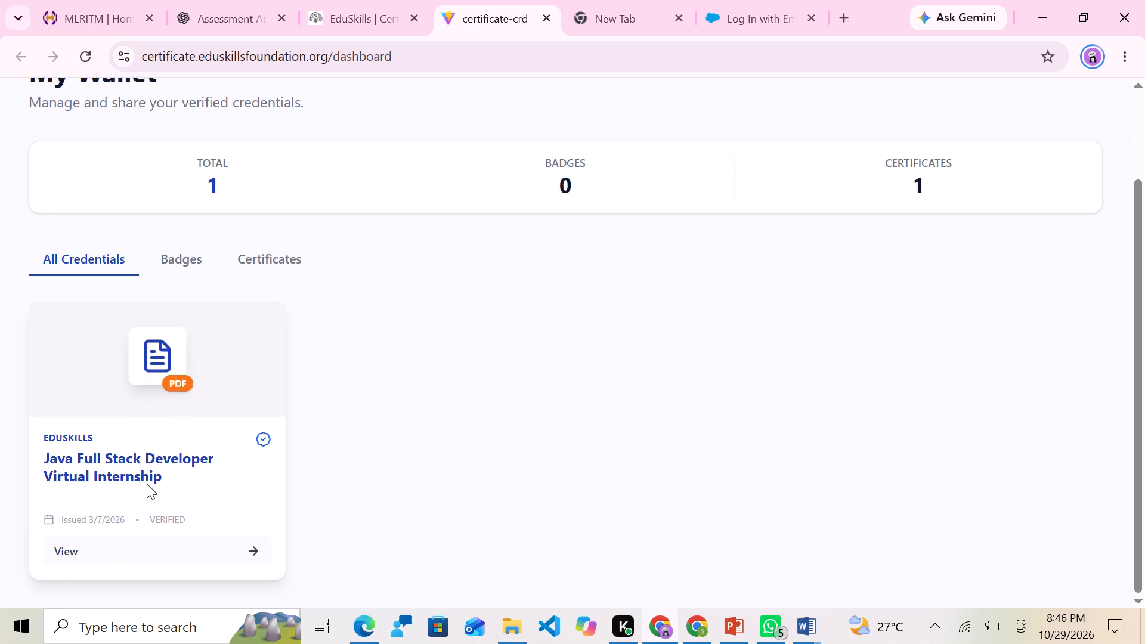
click(146, 470)
double_click(169, 469)
click(258, 547)
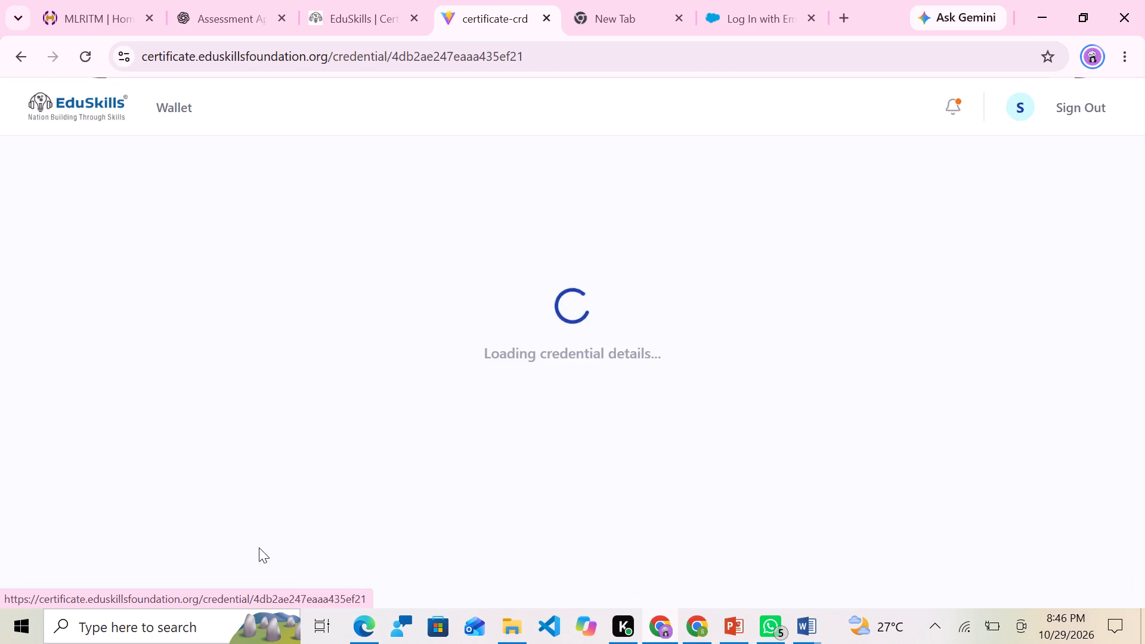
scroll(385, 458, down, 1)
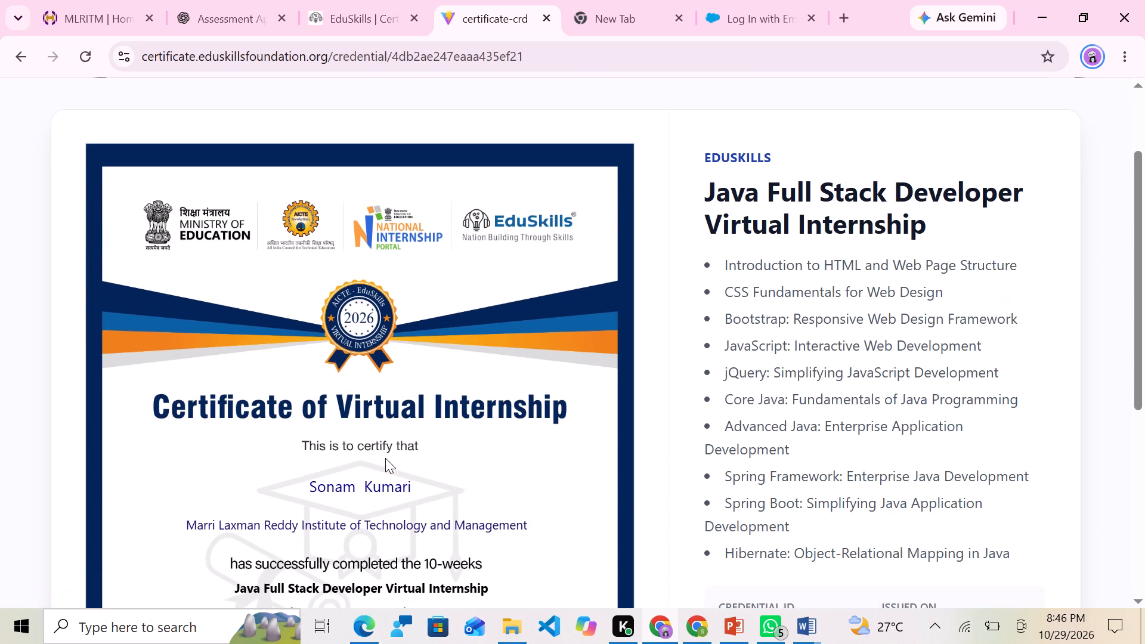
scroll(385, 458, down, 1)
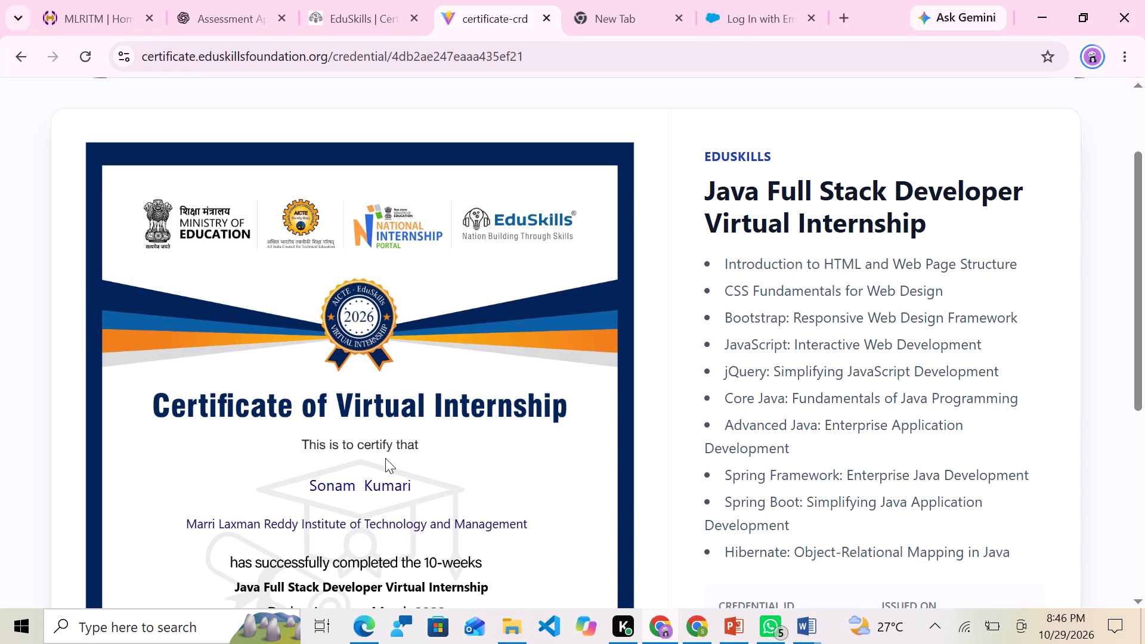
scroll(377, 487, down, 1)
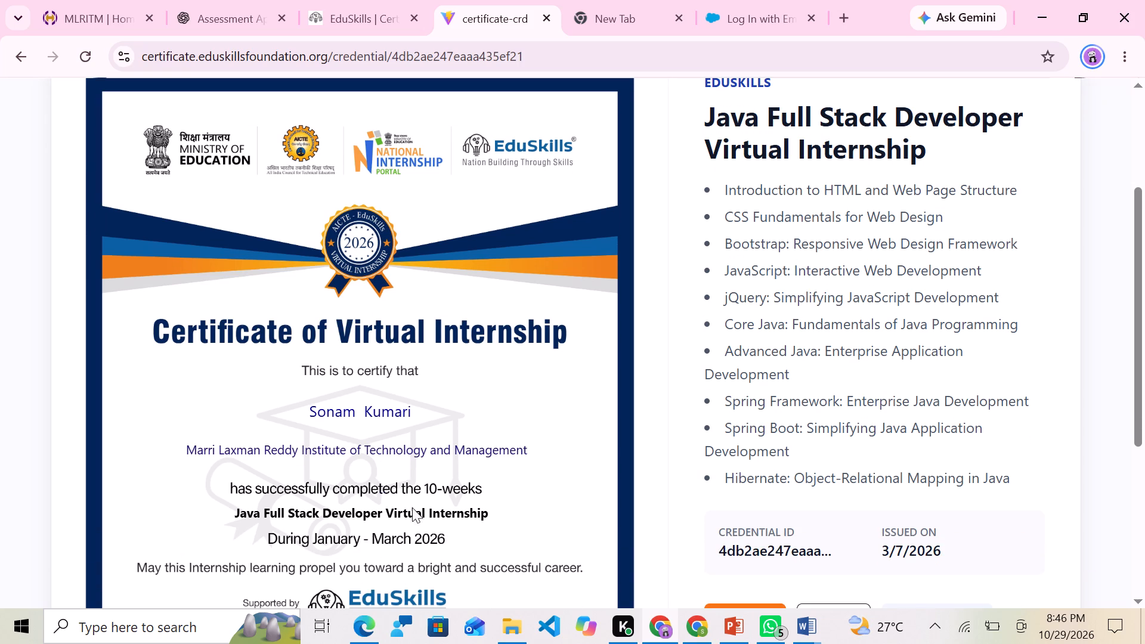
double_click(237, 508)
drag(237, 508, 491, 543)
Switch to the Shiva_Resume document in Word and enter "Java Full Stack Virtual Internship" in the empty CERTIFICATIONS bullet.
click(805, 629)
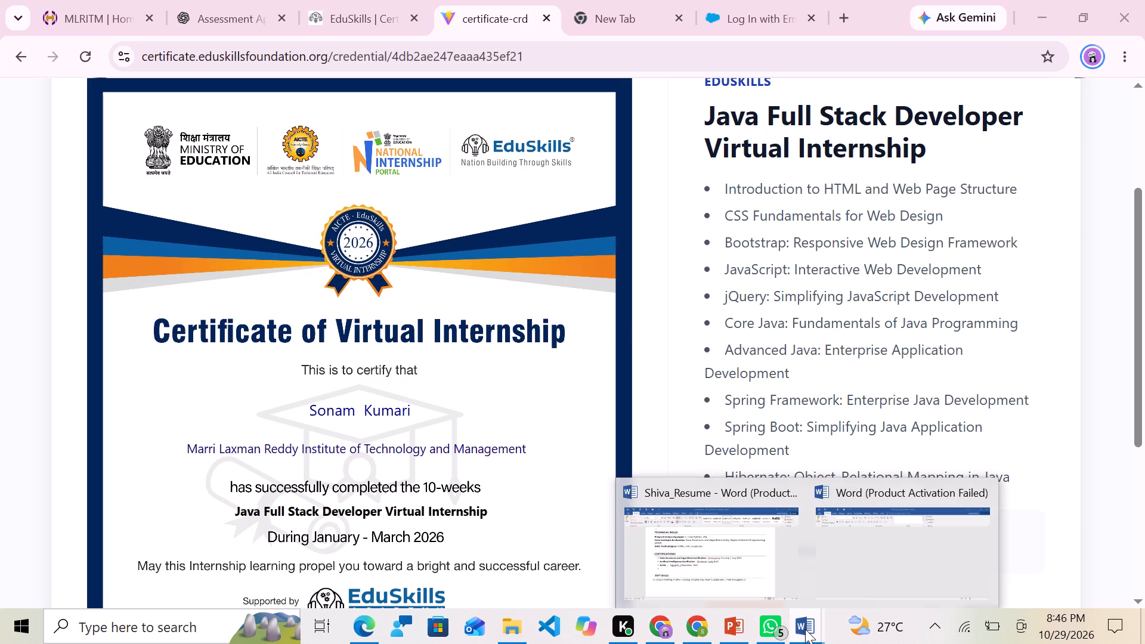
click(760, 593)
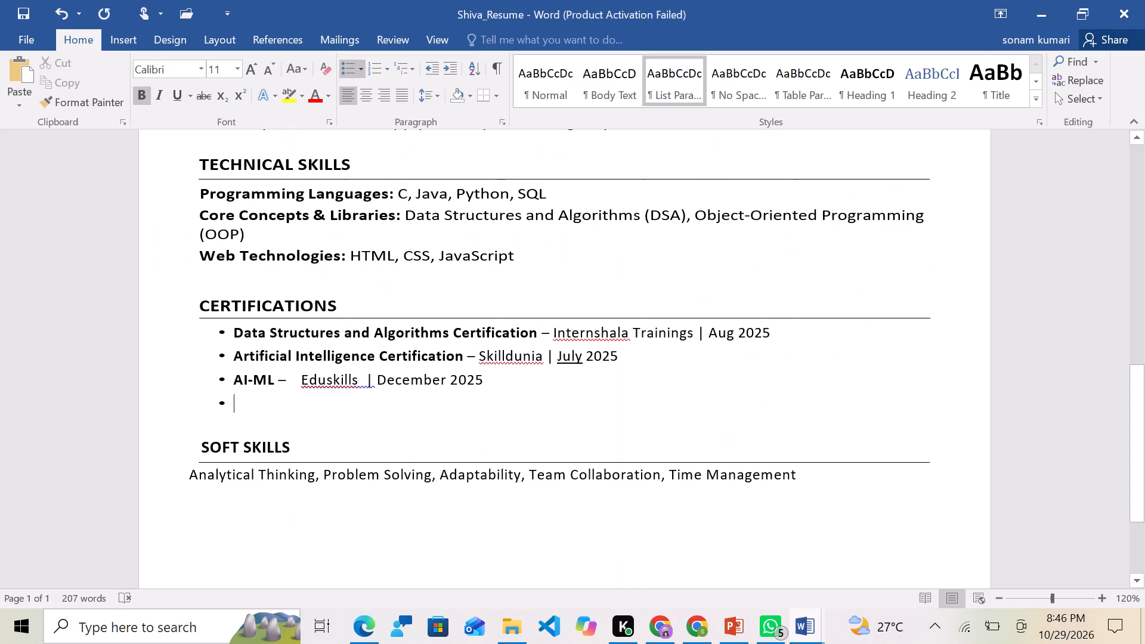
key(shift+j)
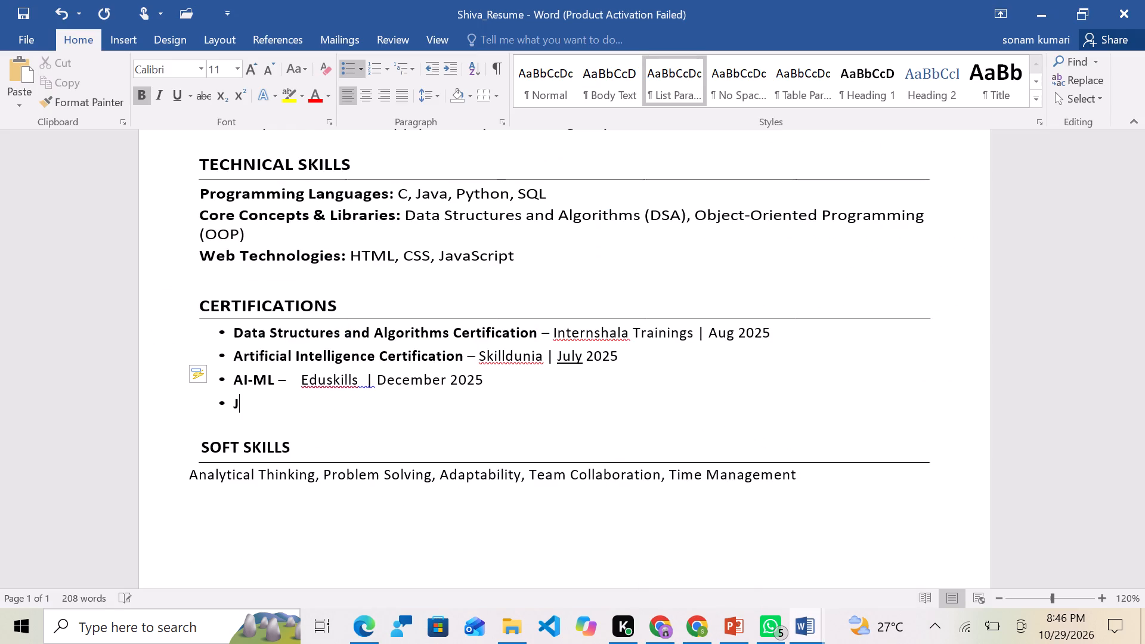
text(av)
key(BackSpace)
text(ava)
key(space)
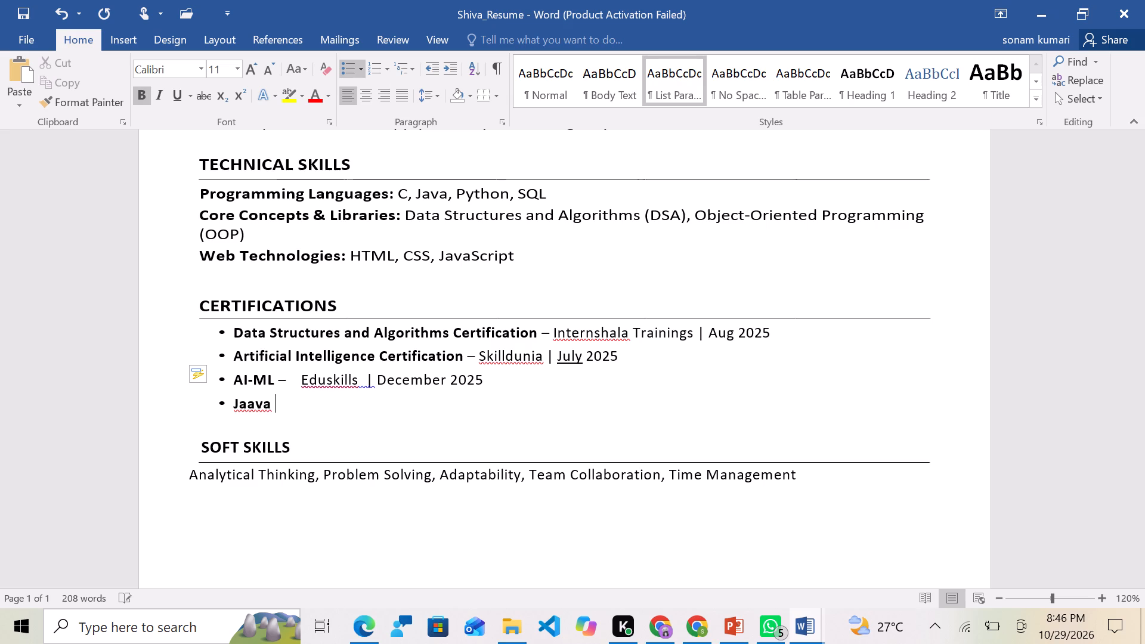
key(BackSpace)
key(BackSpace)
key(BackSpace)
key(BackSpace)
text(va Full Stacj)
key(BackSpace)
text(k Virtual)
key(space)
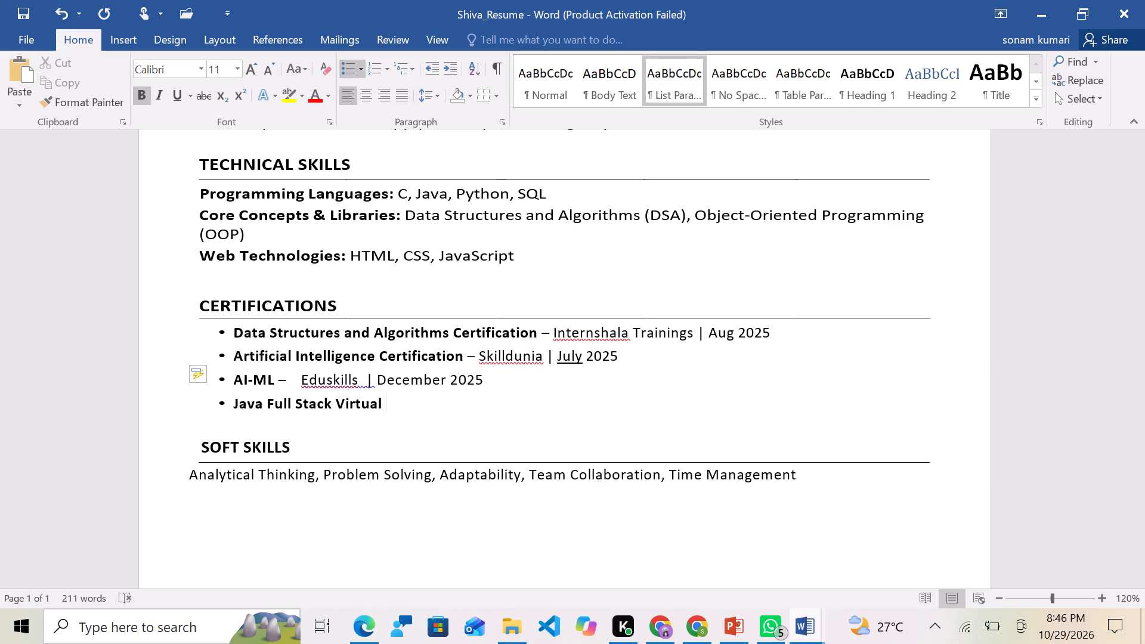
text(Internship)
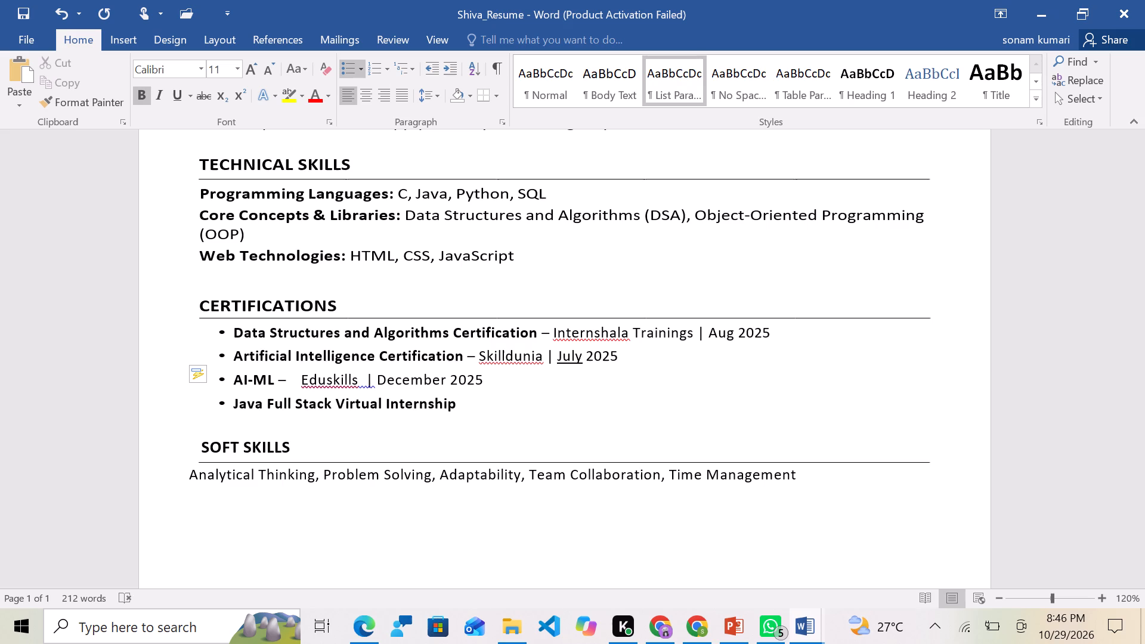
Copy the dash from the AI-ML entry to the end of the Java Full Stack Virtual Internship entry, with a space before it.
click(279, 378)
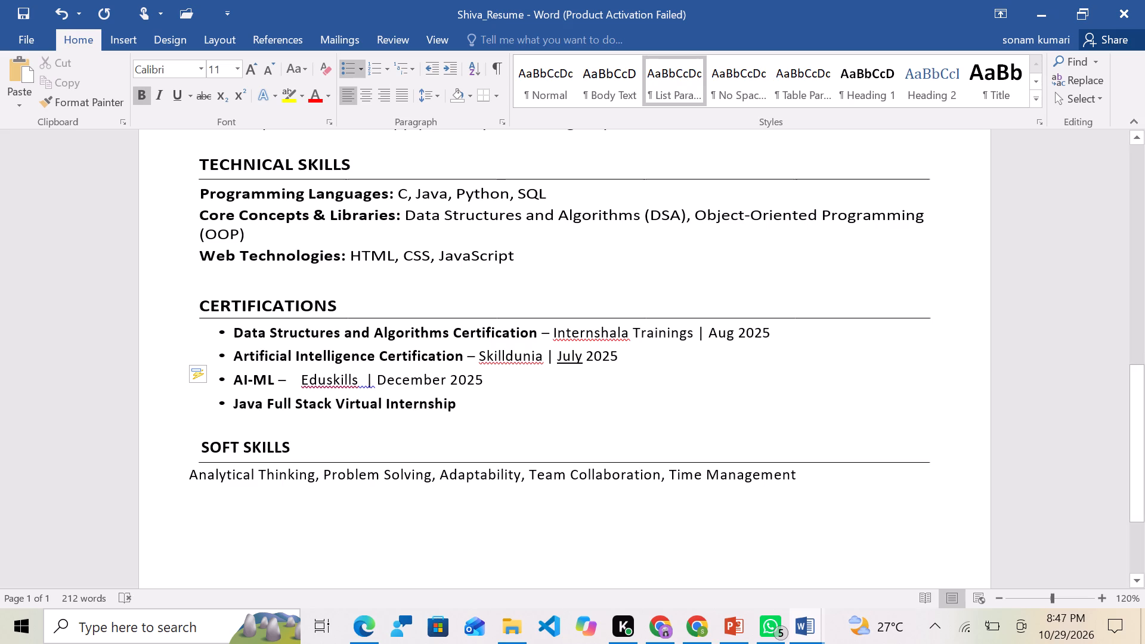
drag(279, 378, 287, 380)
key(ctrl+c)
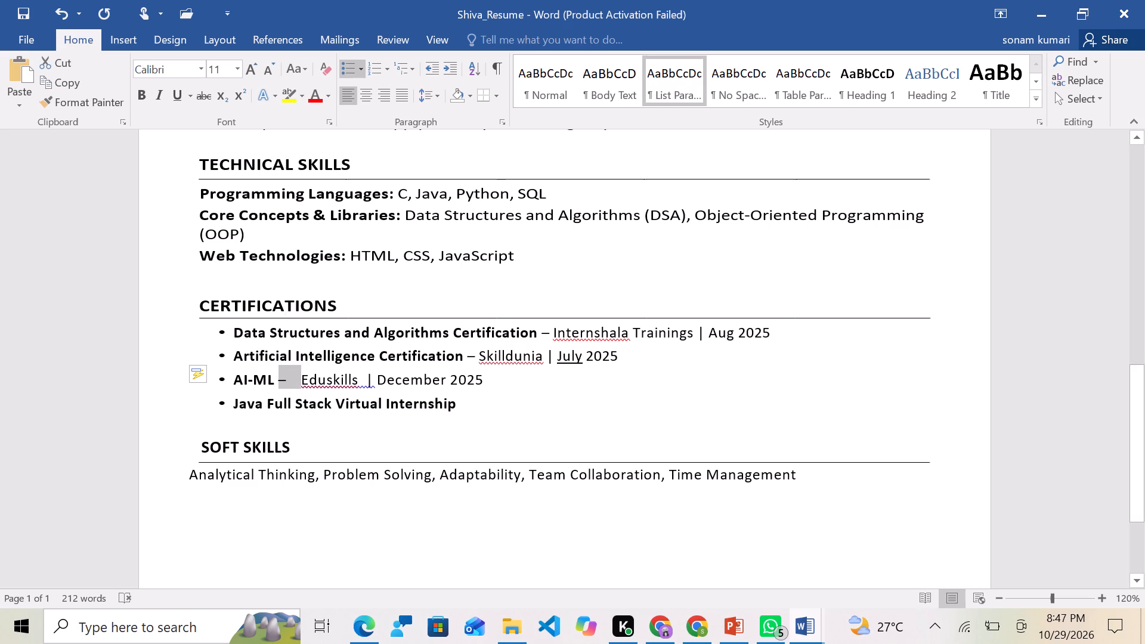
click(460, 401)
key(ctrl+v)
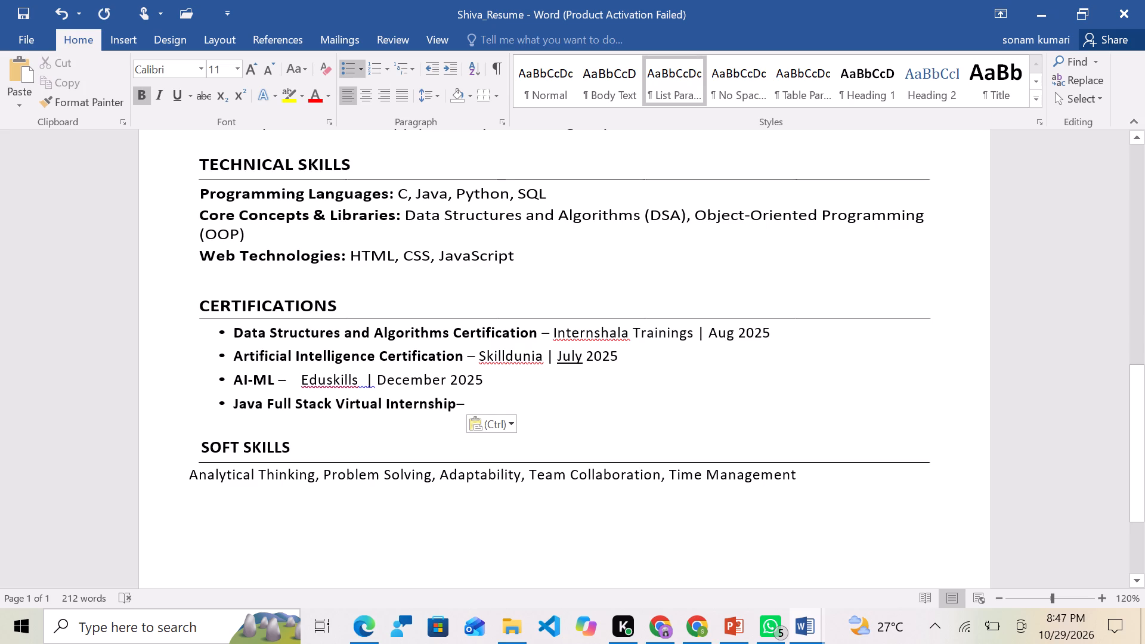
click(454, 401)
key(space)
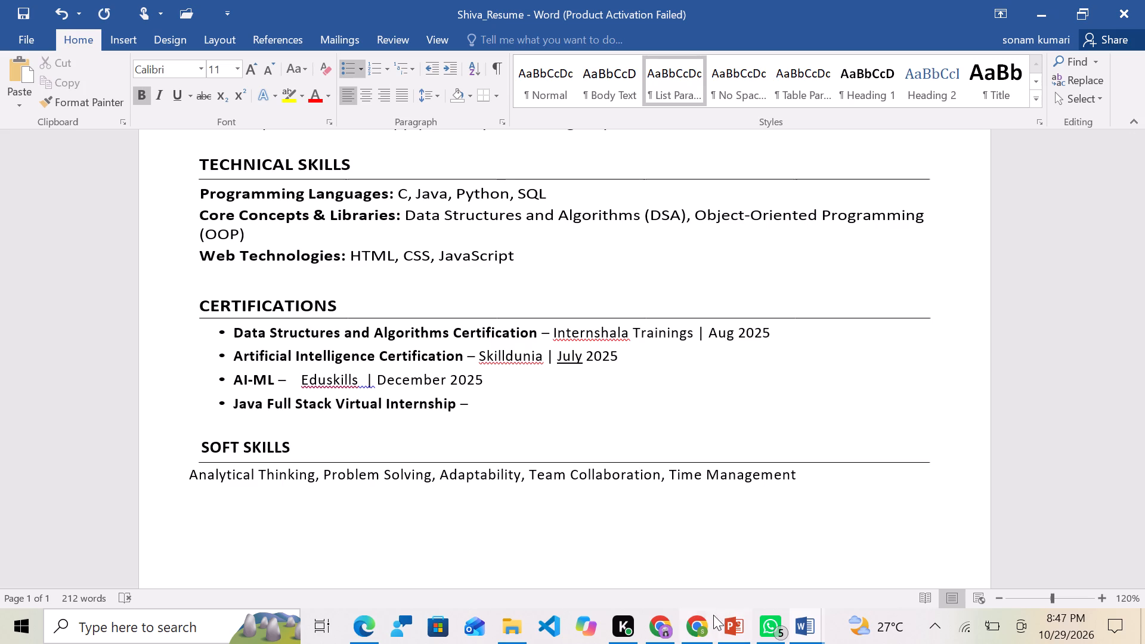
Check the internship period on the certificate in Chrome, and add "March 2026" after the dash in the resume's Java Full Stack entry.
click(662, 617)
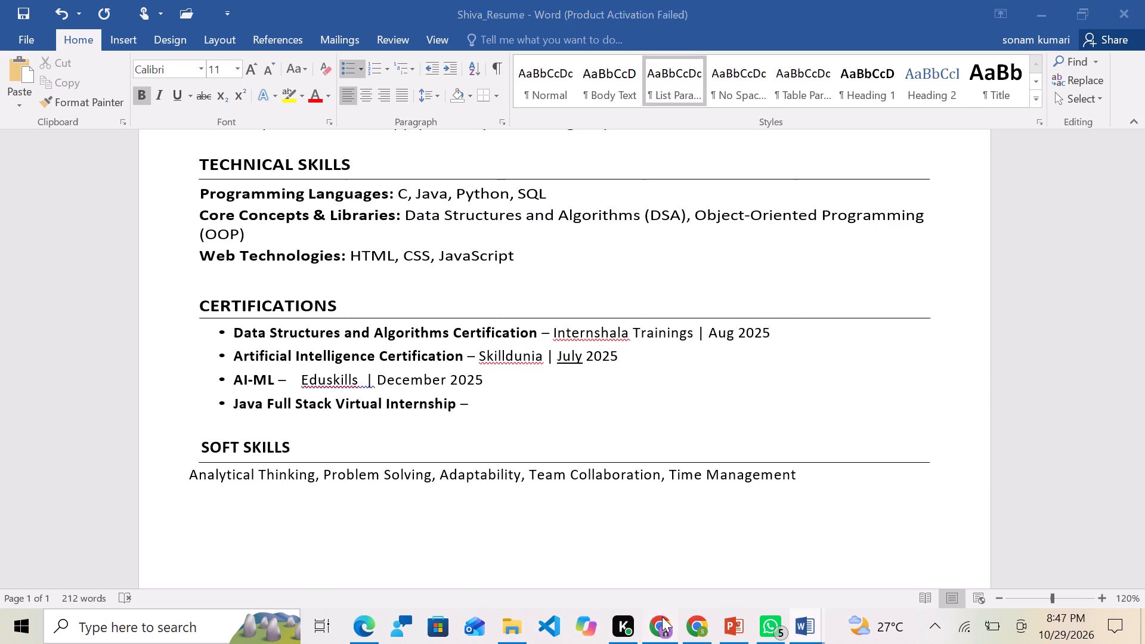
scroll(549, 503, down, 1)
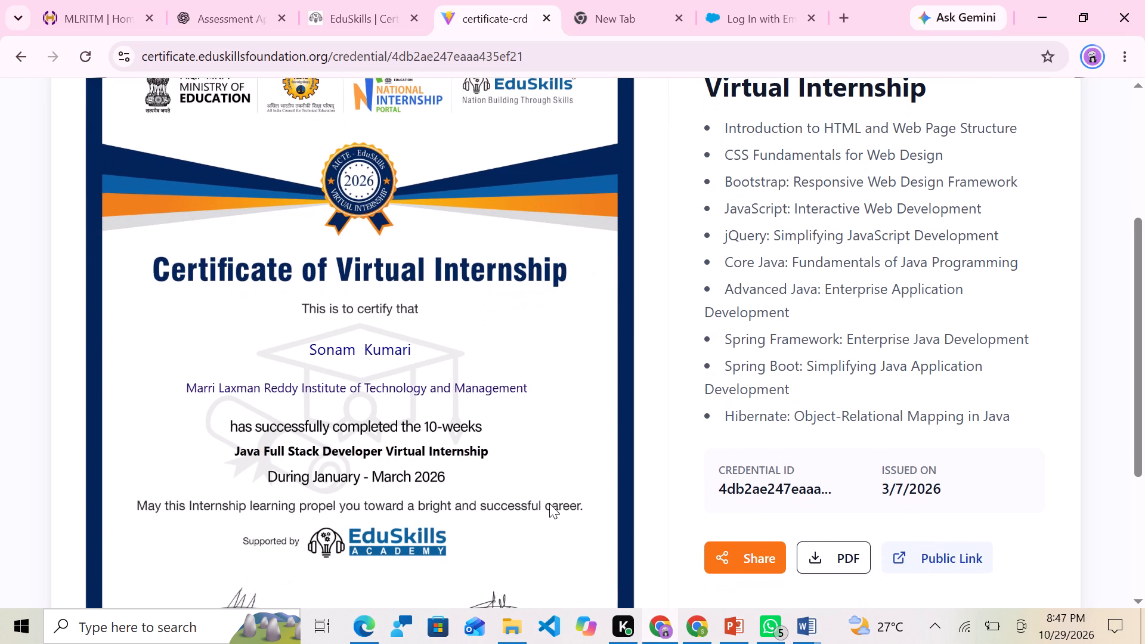
scroll(549, 503, down, 2)
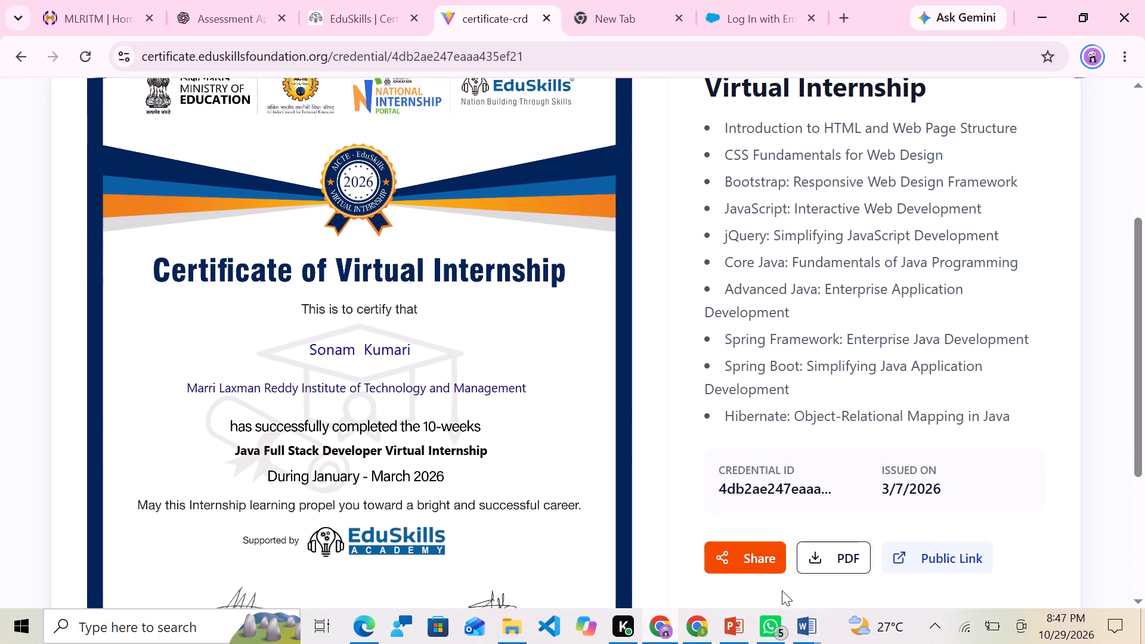
click(796, 622)
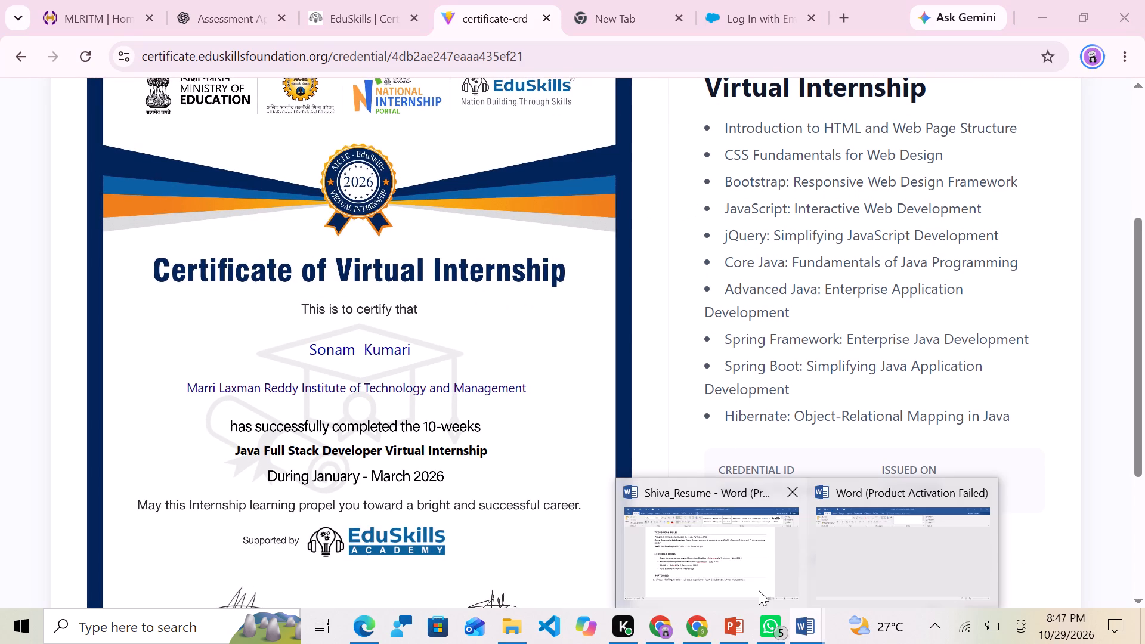
click(759, 590)
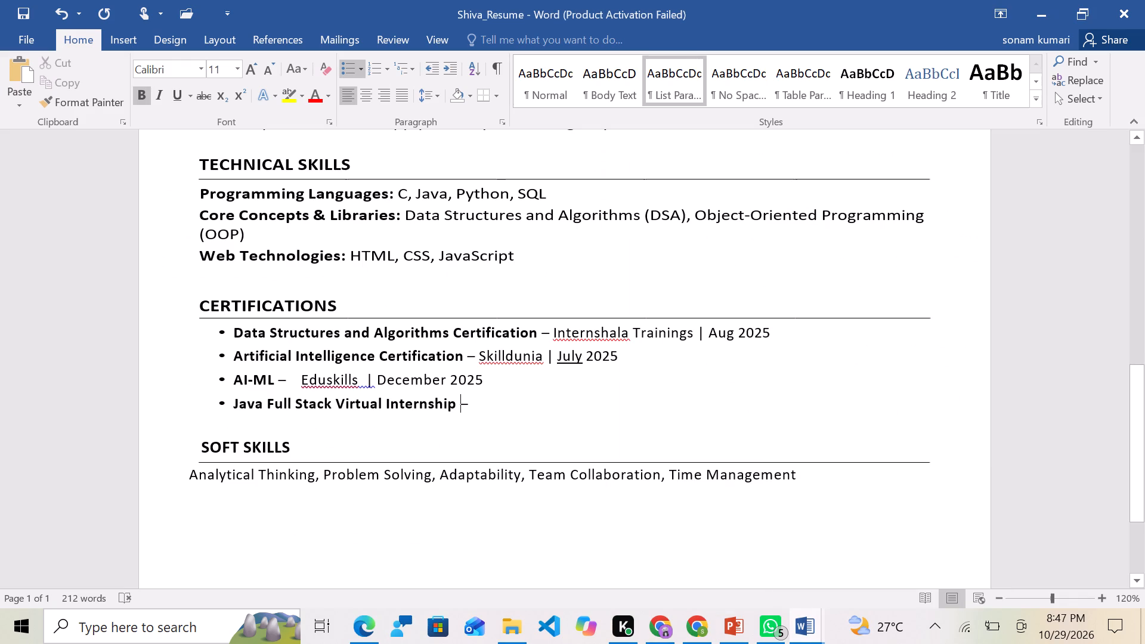
click(481, 405)
key(shift+m)
key(BackSpace)
key(BackSpace)
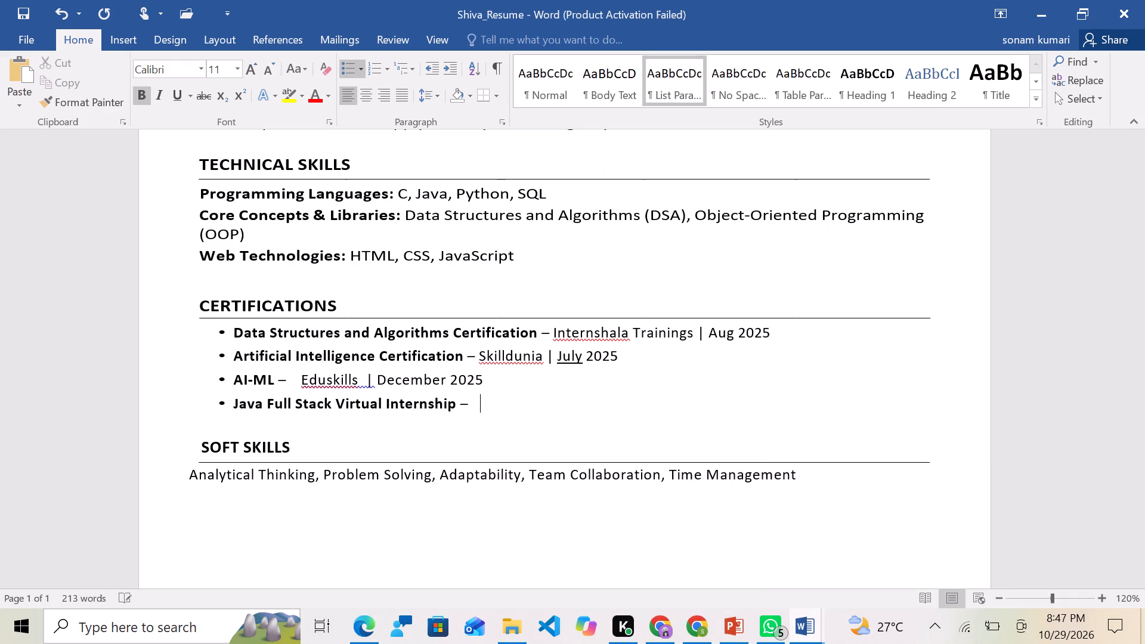
key(BackSpace)
key(BackSpace)
key(shift+m)
text(arch 2026)
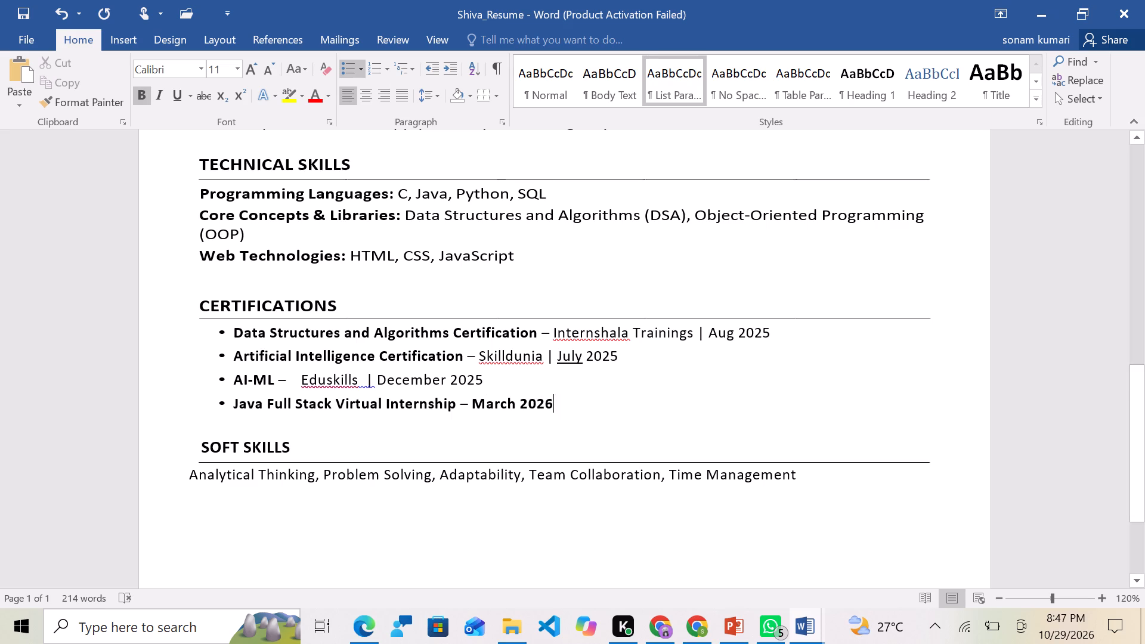
Remove the bold formatting from "March 2026" in the Java Full Stack Virtual Internship entry.
click(470, 398)
drag(470, 398, 563, 405)
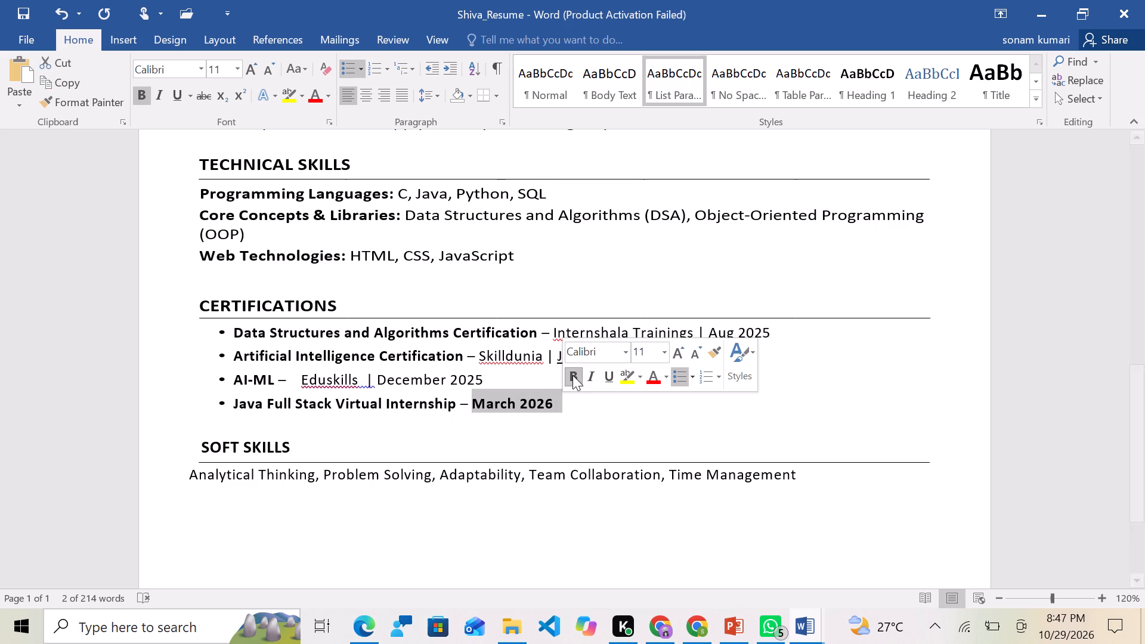
click(572, 375)
click(572, 411)
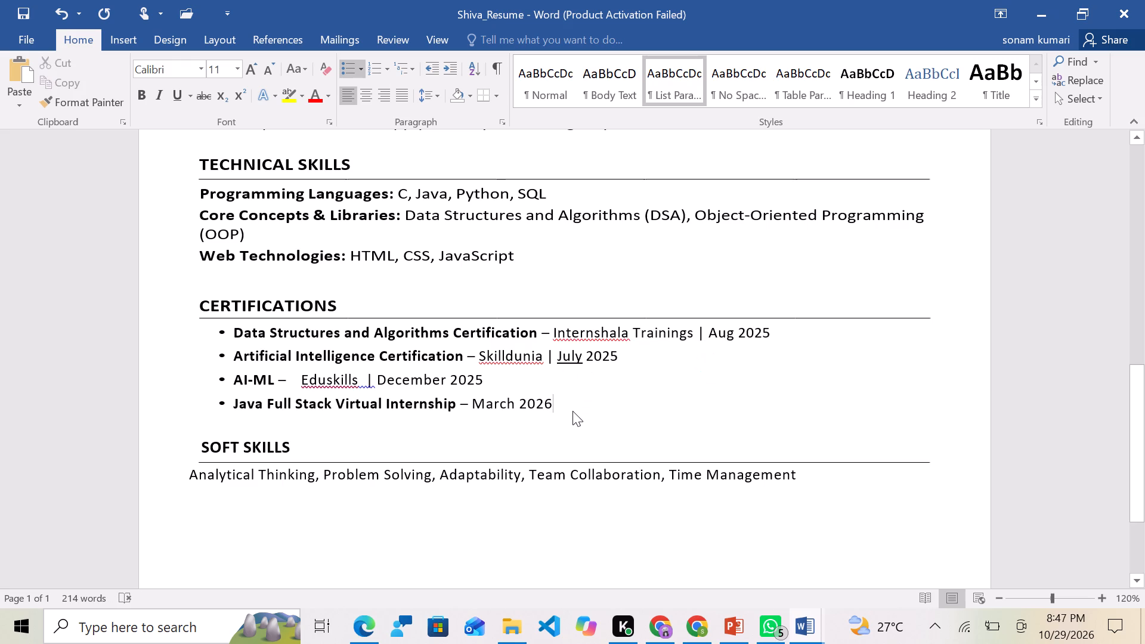
Insert "Eduskills" before "March 2026" in the Java Full Stack Virtual Internship entry, followed by a space.
click(474, 405)
key(space)
text(Ed)
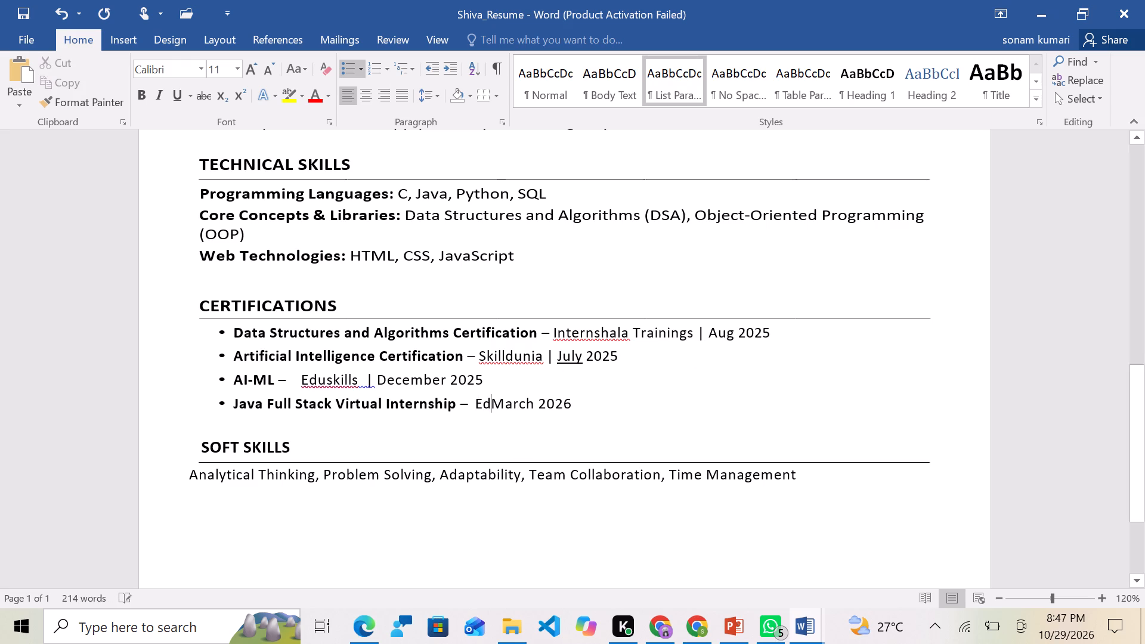
text(uskils)
key(s)
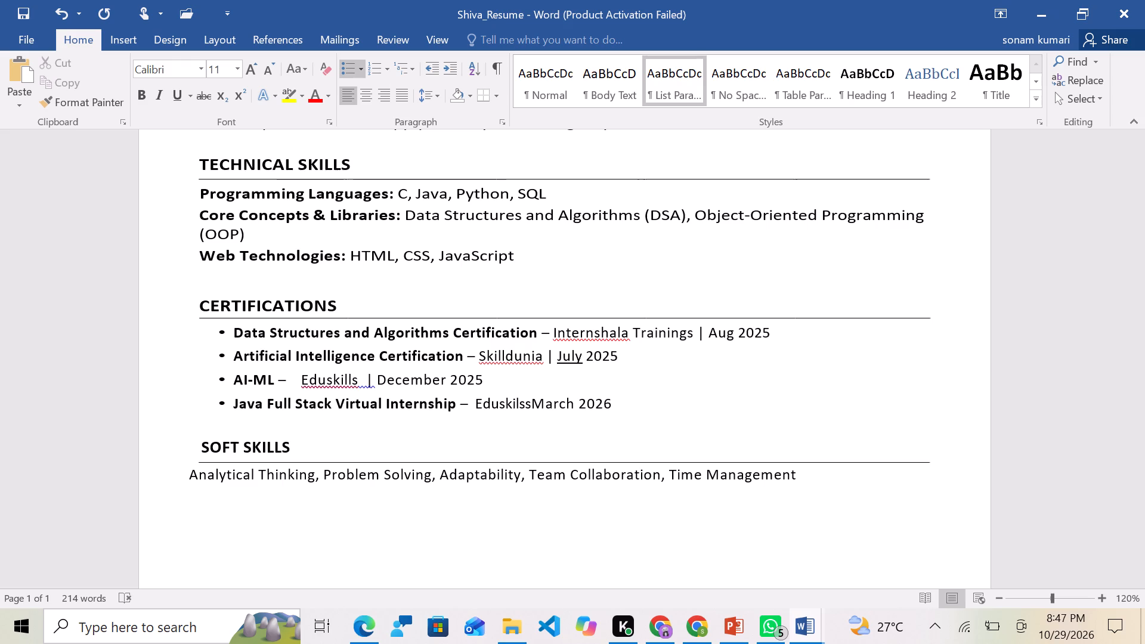
key(BackSpace)
key(BackSpace)
text(ls)
key(space)
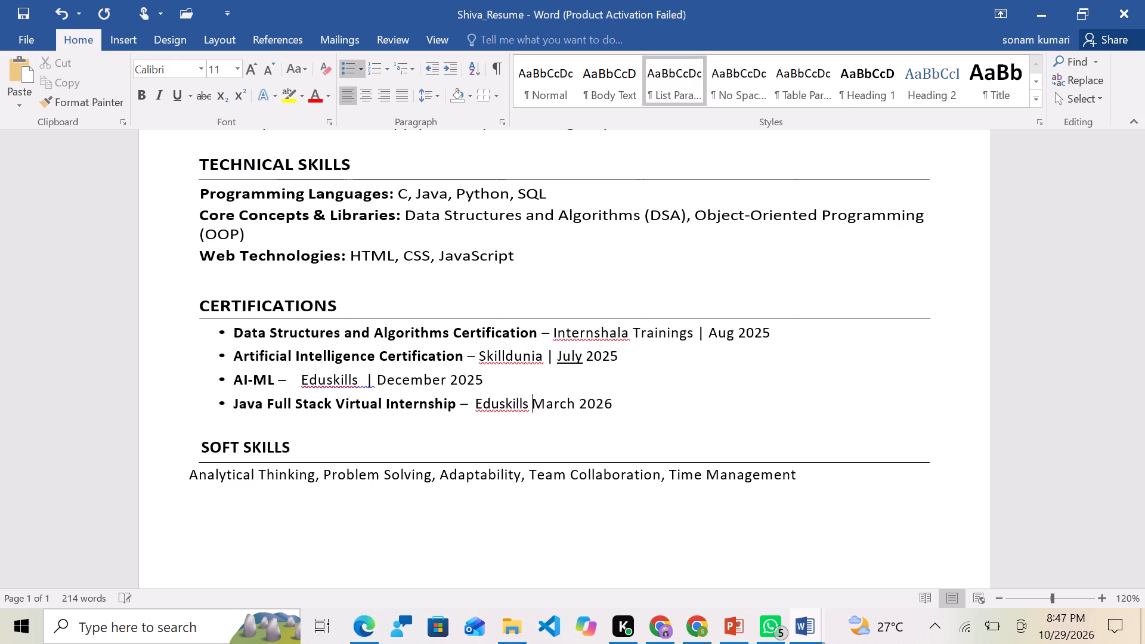
Copy the vertical bar from the AI-ML entry to between "Eduskills" and "March 2026" in the Java Full Stack entry, adding a space after it.
click(366, 371)
drag(366, 371, 373, 373)
key(ctrl+c)
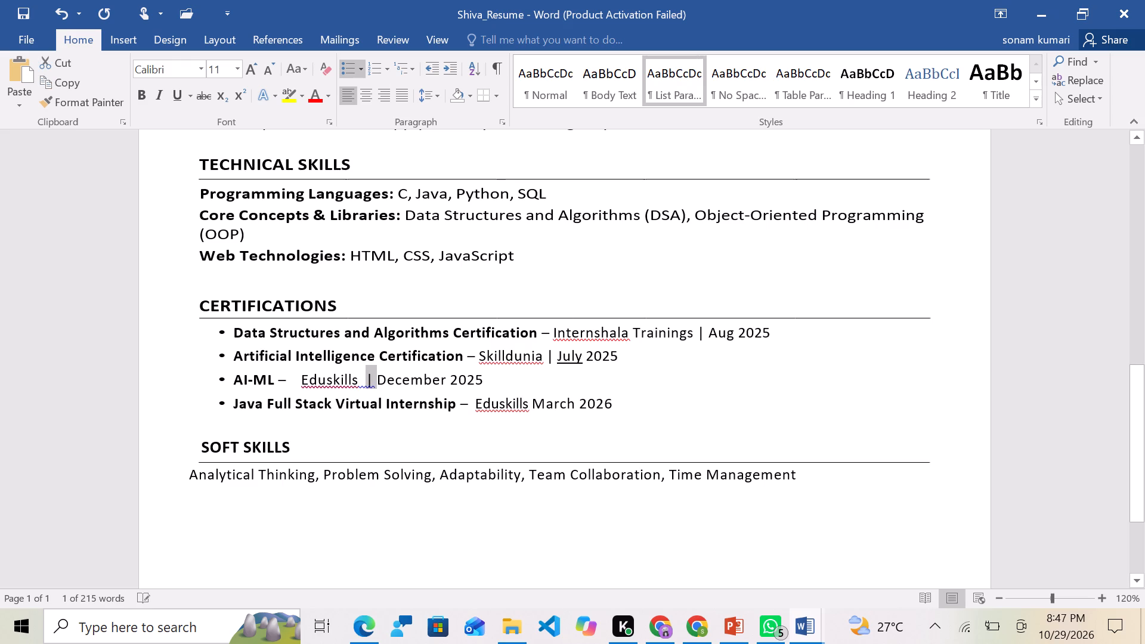
click(534, 404)
key(ctrl+v)
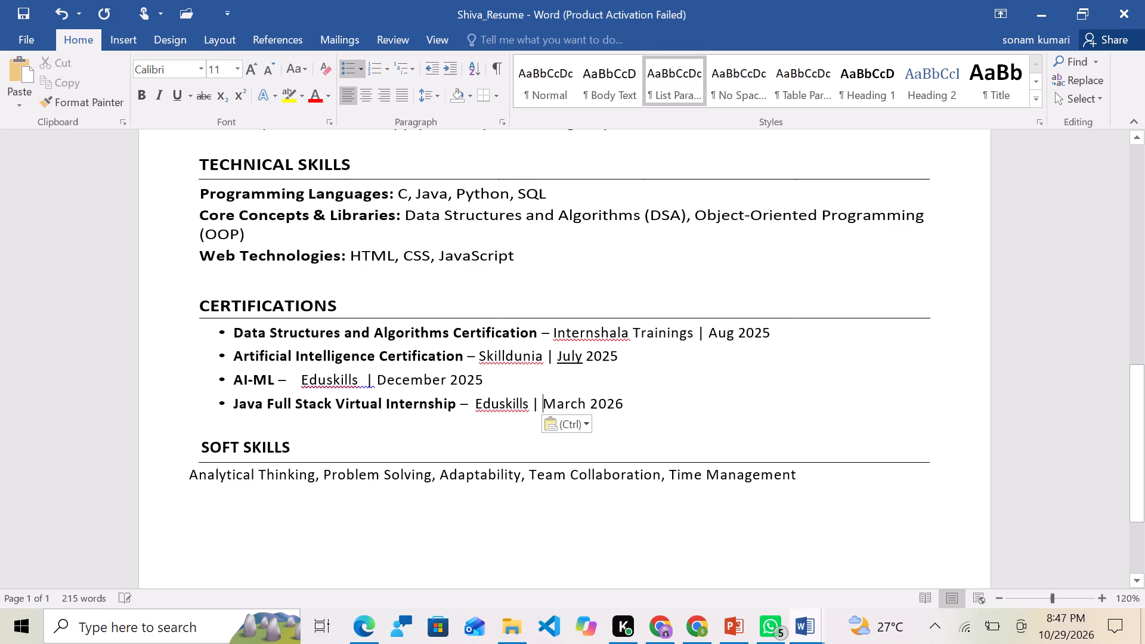
key(space)
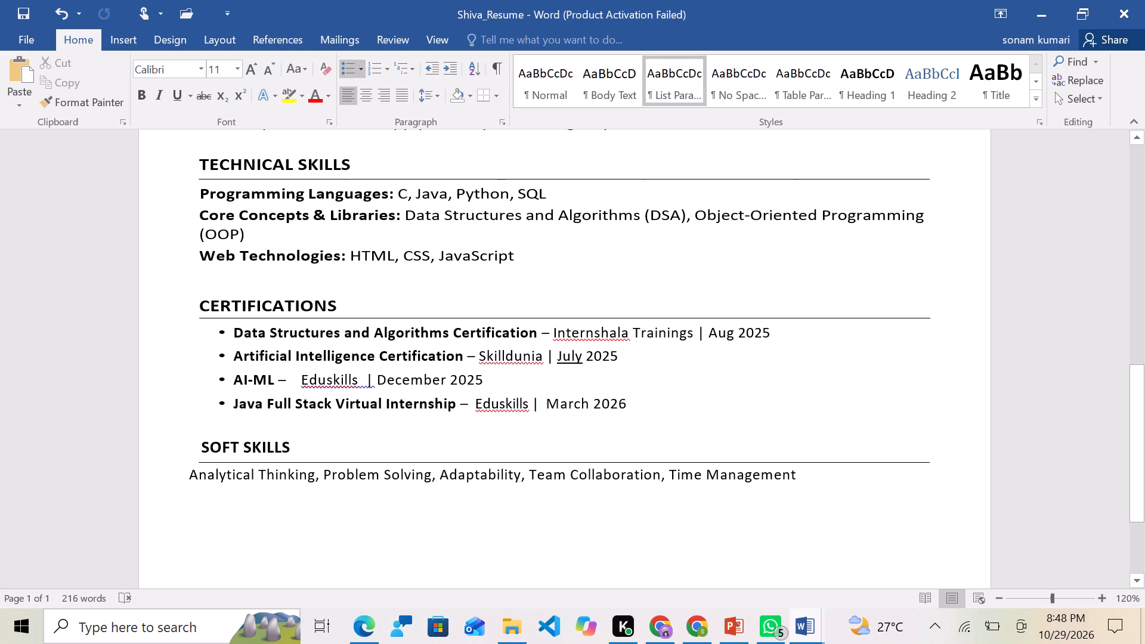
Switch to the Java Full Stack certificate page in Chrome and download the certificate as a PDF.
click(518, 622)
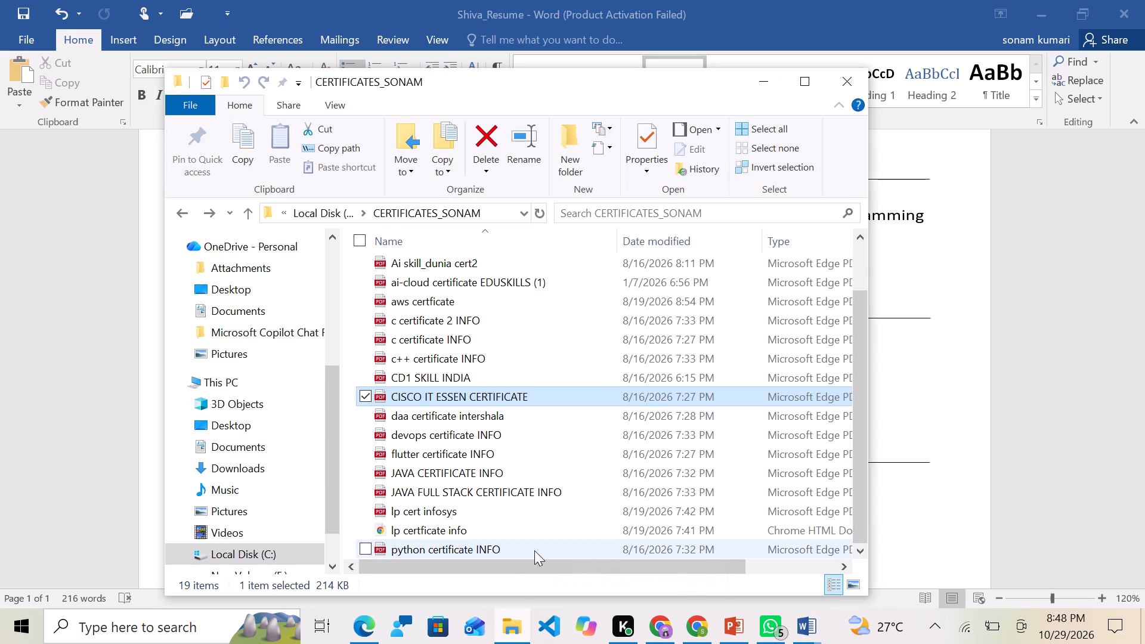
click(653, 633)
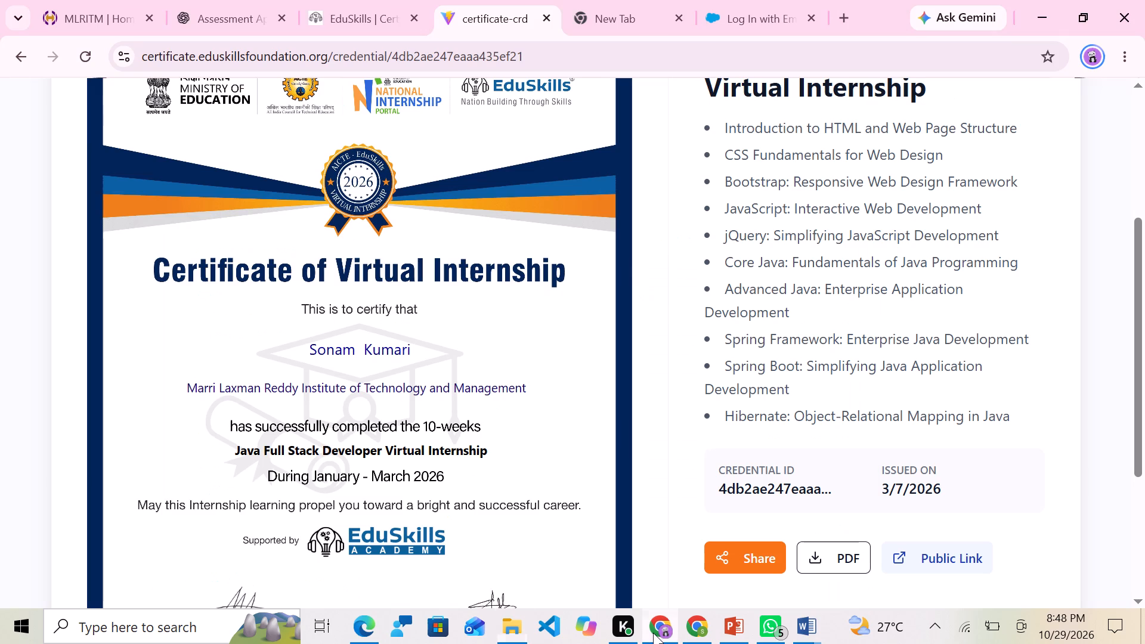
click(808, 553)
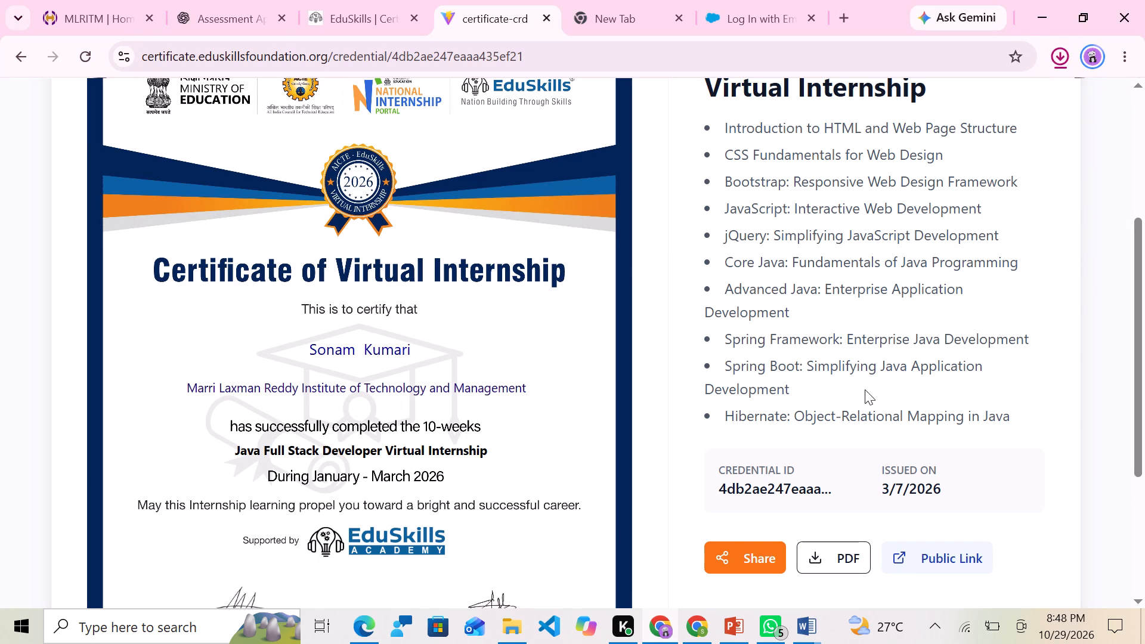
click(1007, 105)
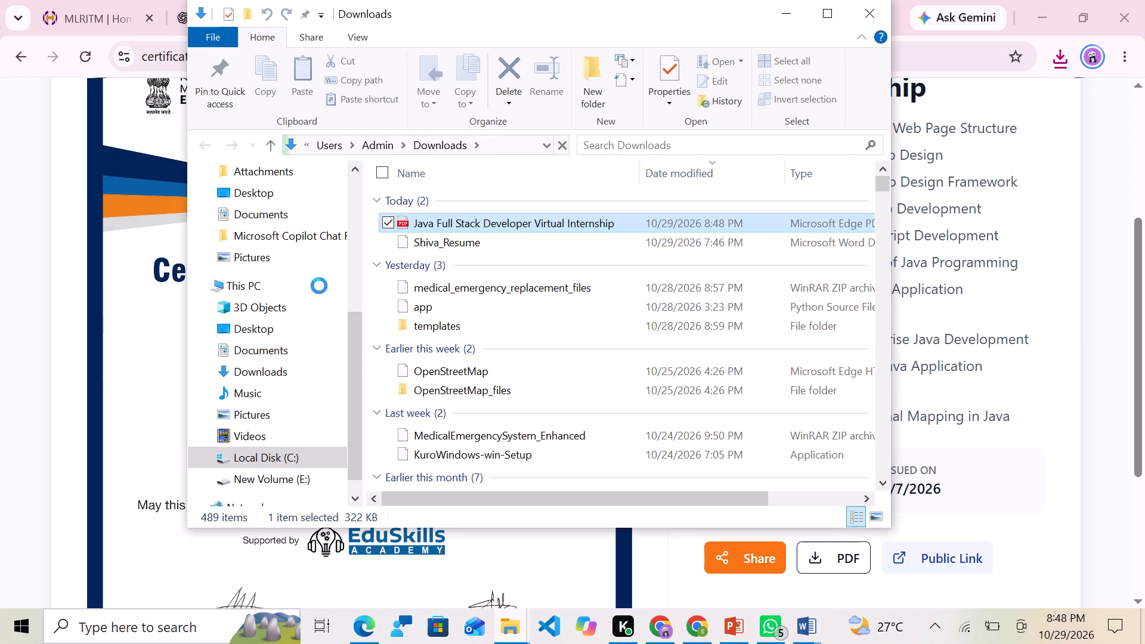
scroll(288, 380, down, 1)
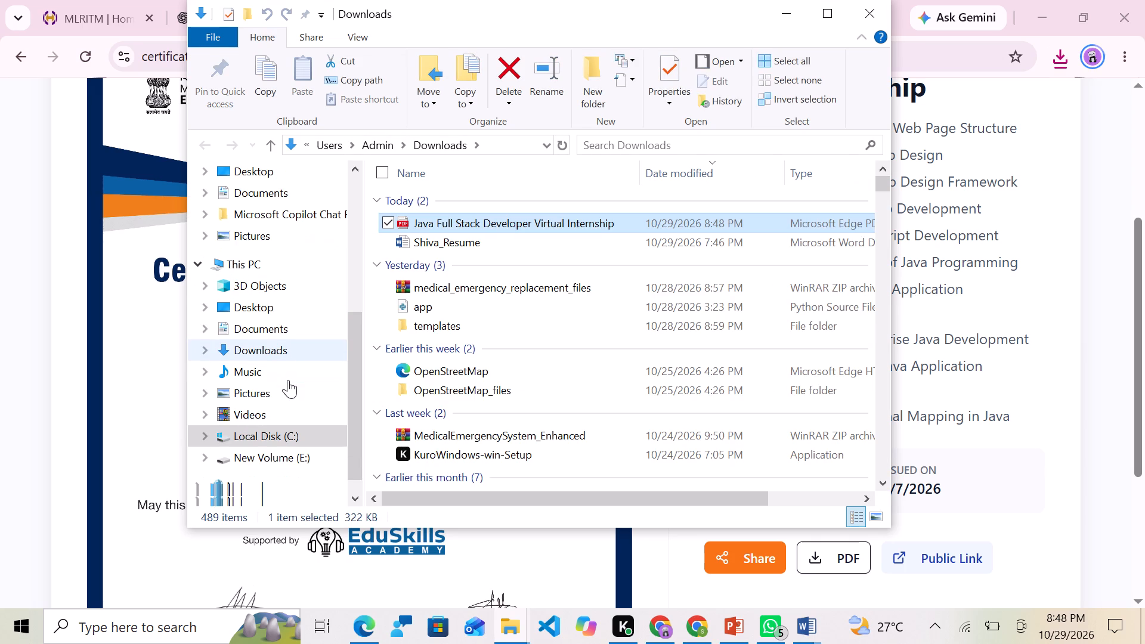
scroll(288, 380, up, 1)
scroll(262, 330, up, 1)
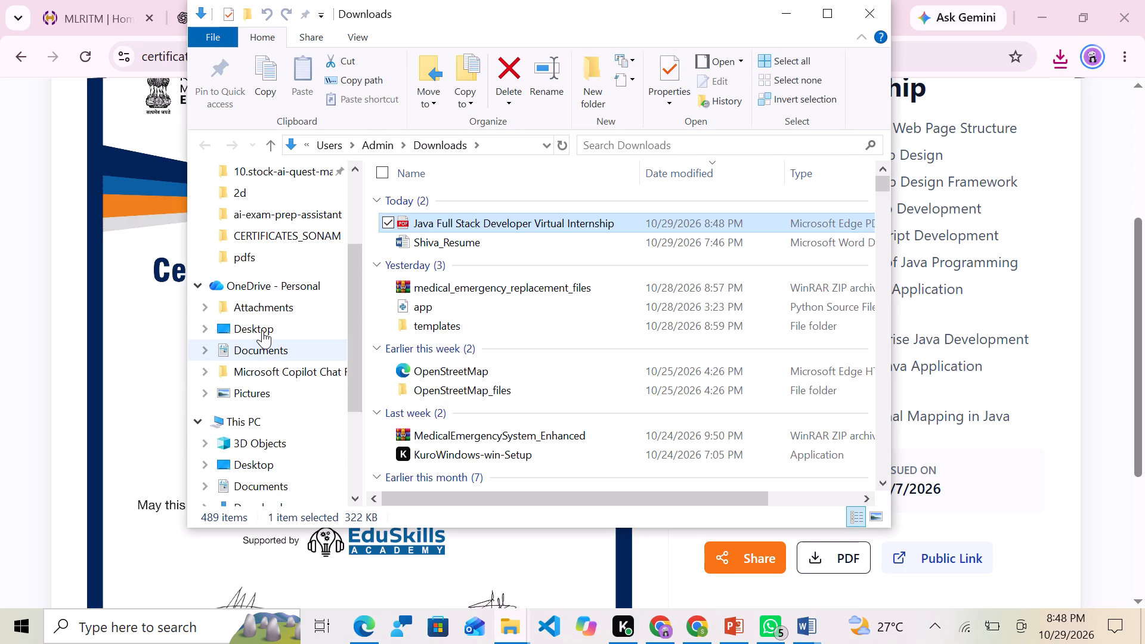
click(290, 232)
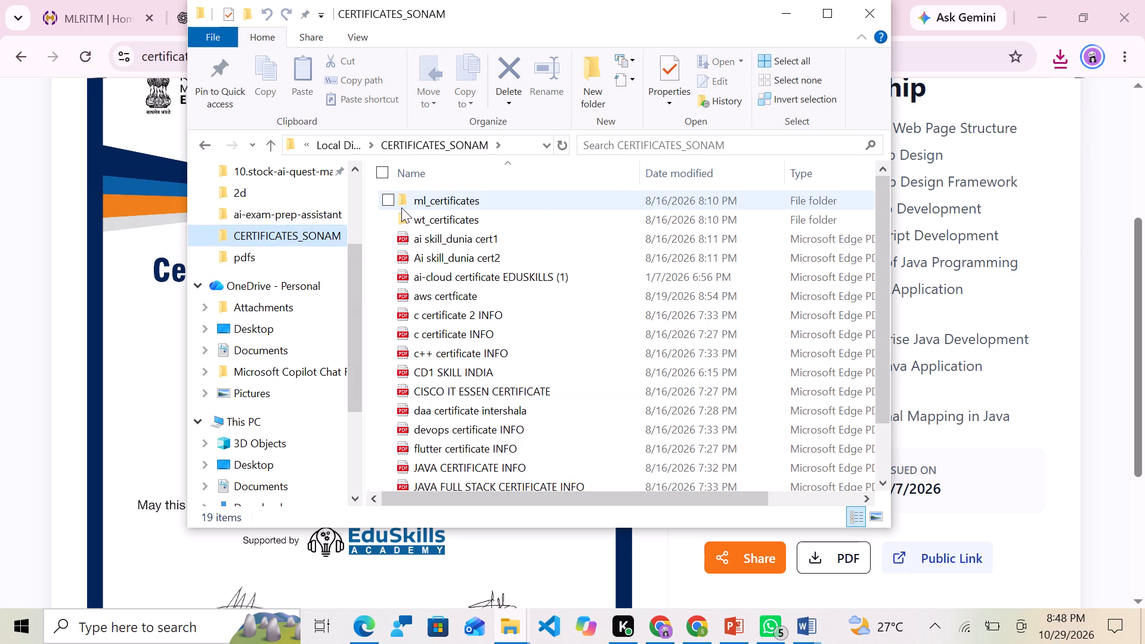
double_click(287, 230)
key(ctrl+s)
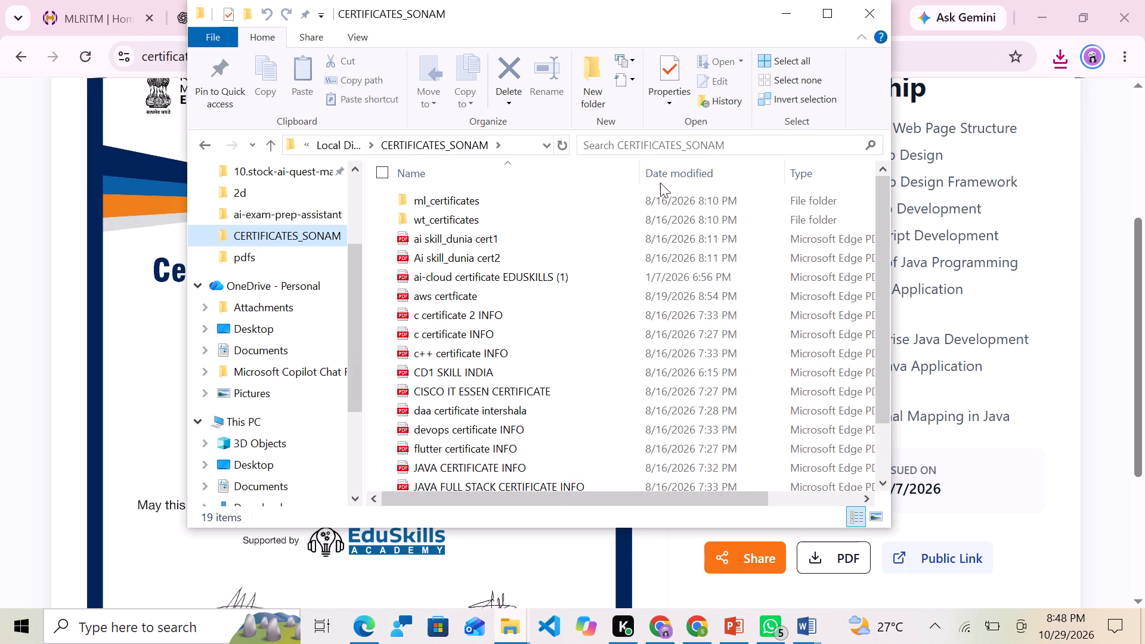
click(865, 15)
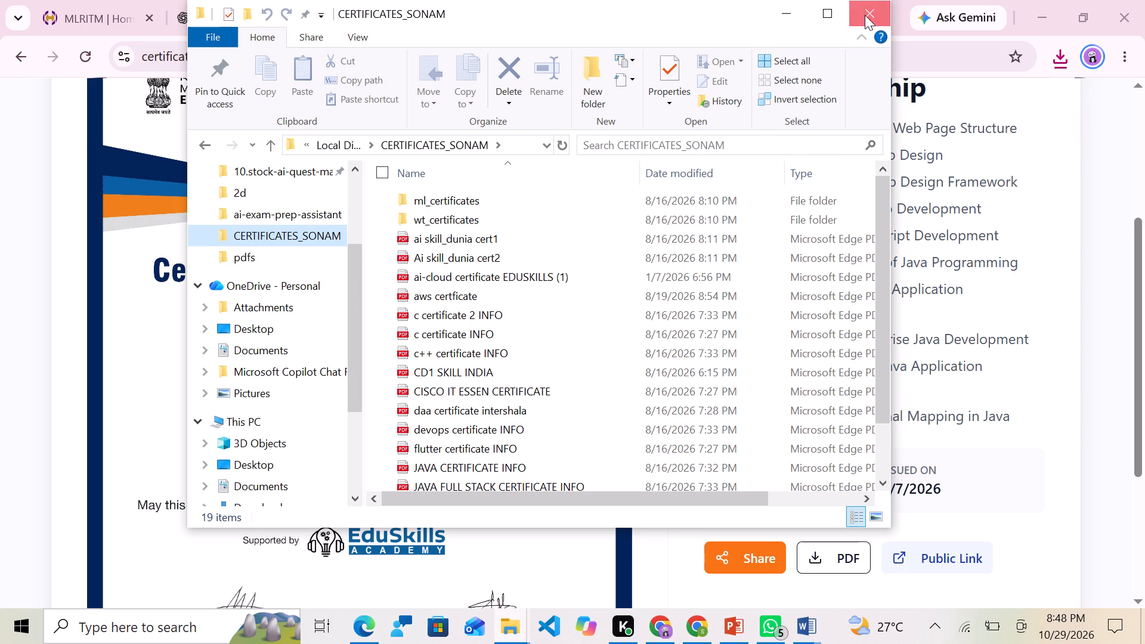
Open the downloaded certificate PDF in Chrome and save a copy in the CERTIFICATES_SONAM folder as "Java Full Stack Developer Virtual Internship_eduskills".
click(1050, 65)
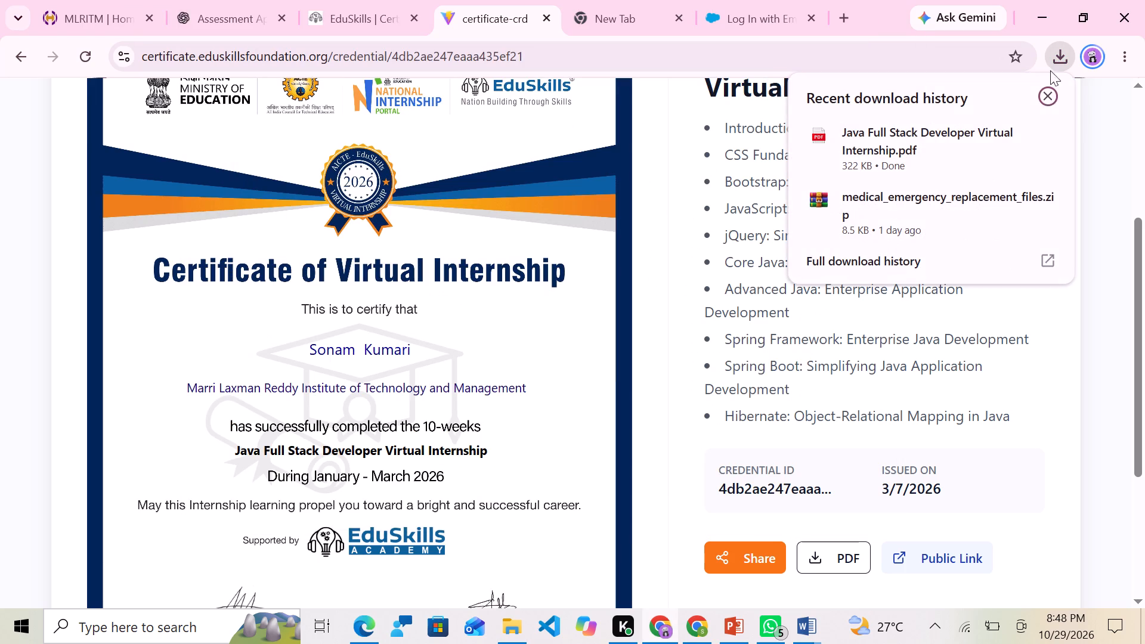
click(1050, 132)
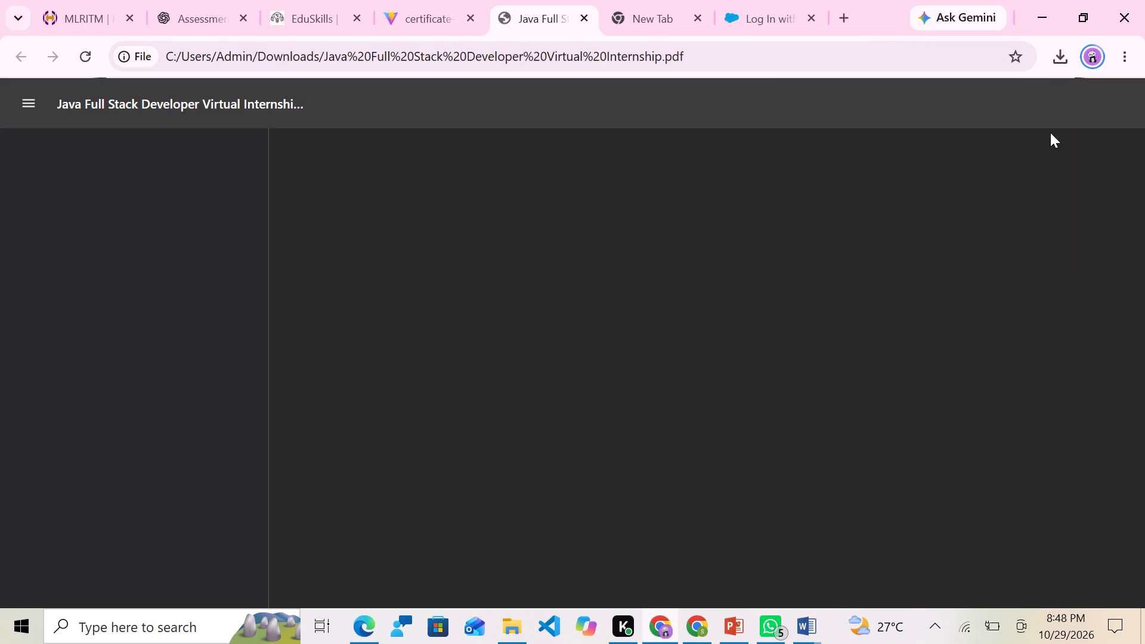
key(ctrl+s)
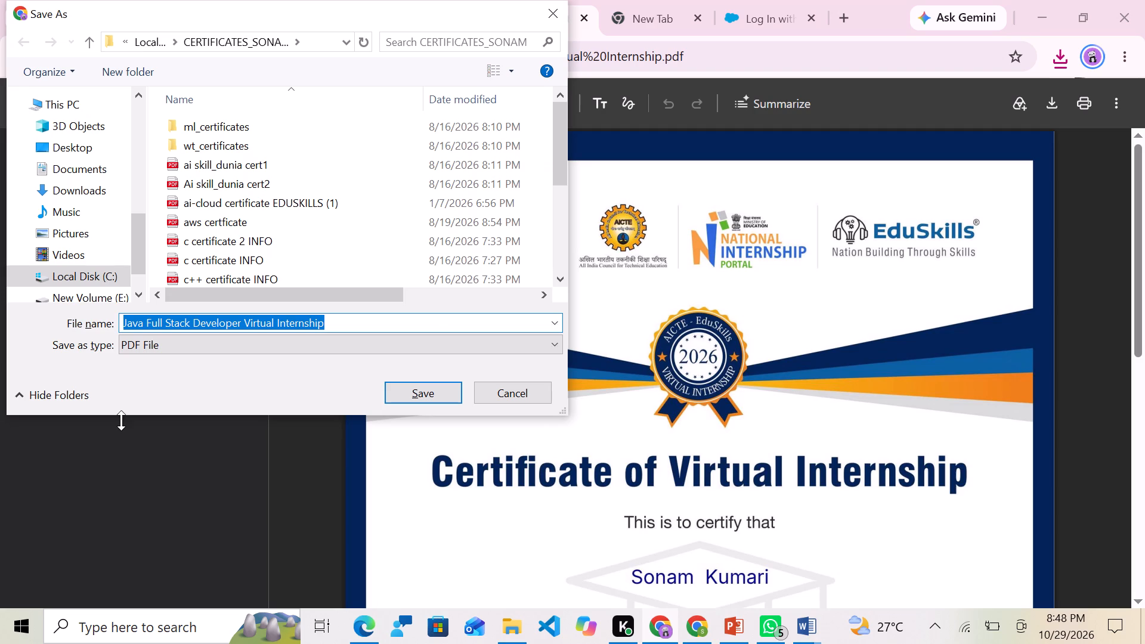
scroll(82, 246, down, 1)
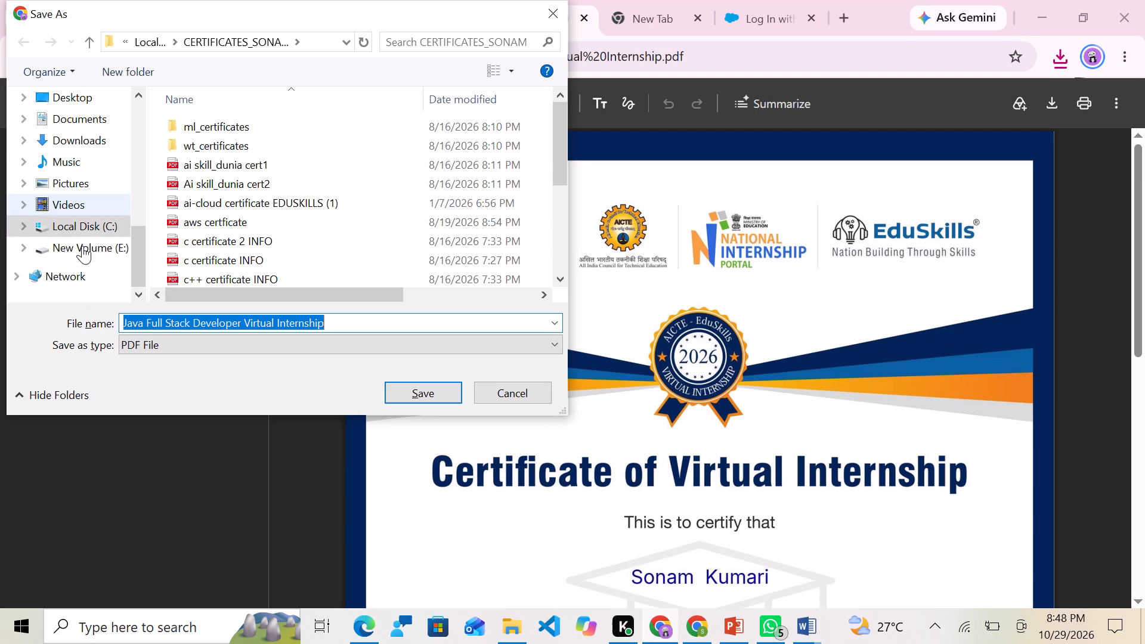
scroll(82, 246, up, 2)
click(91, 141)
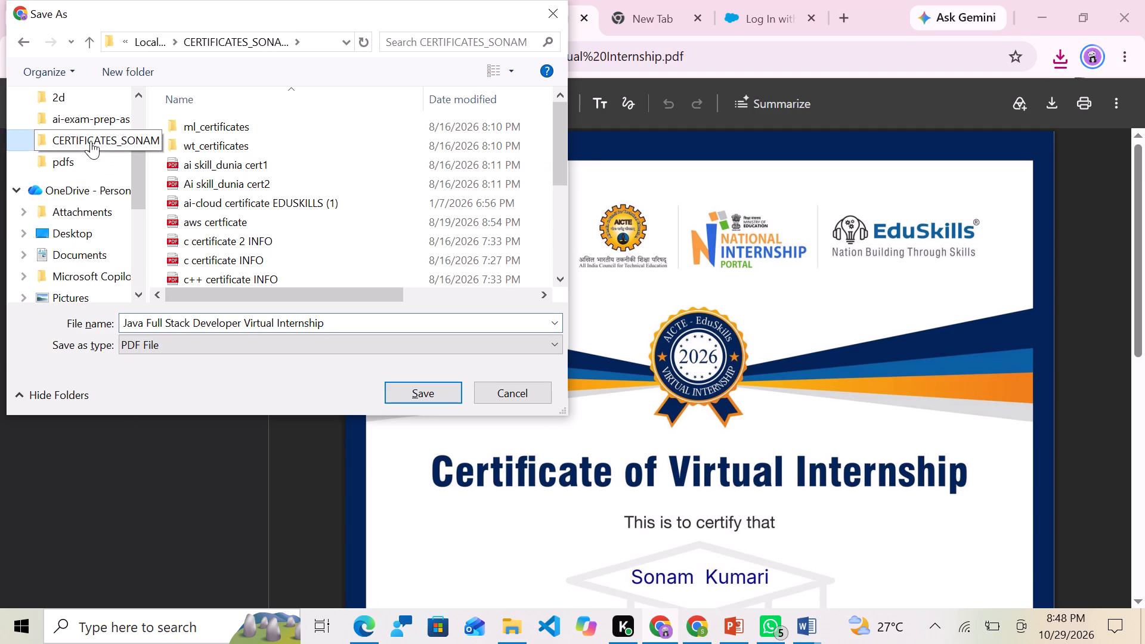
click(335, 322)
click(335, 322)
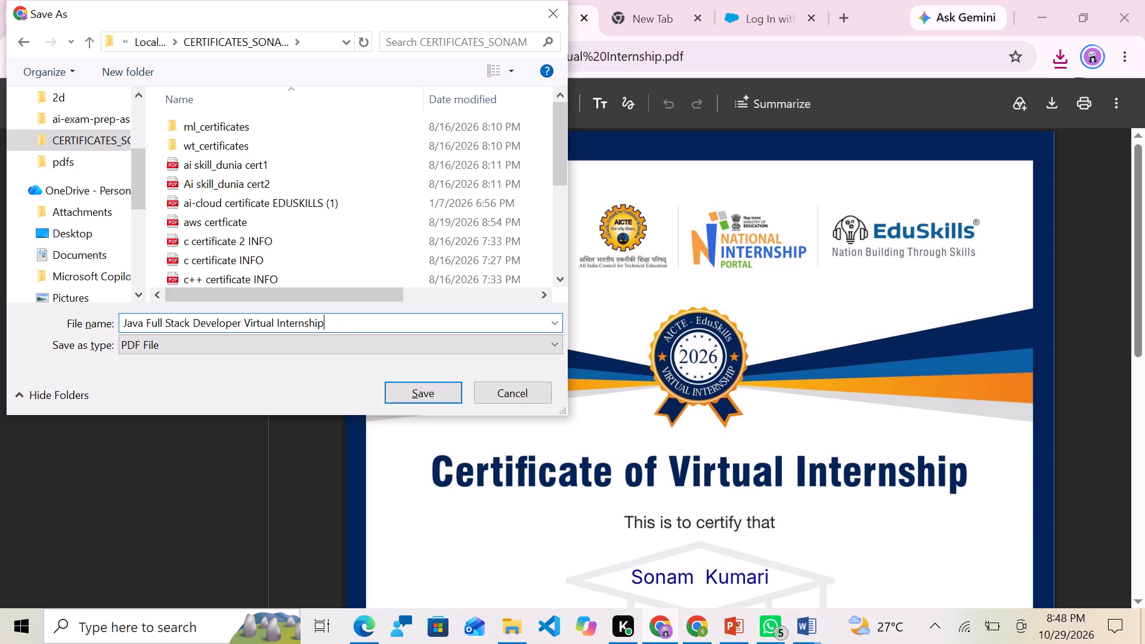
text(_eduskills)
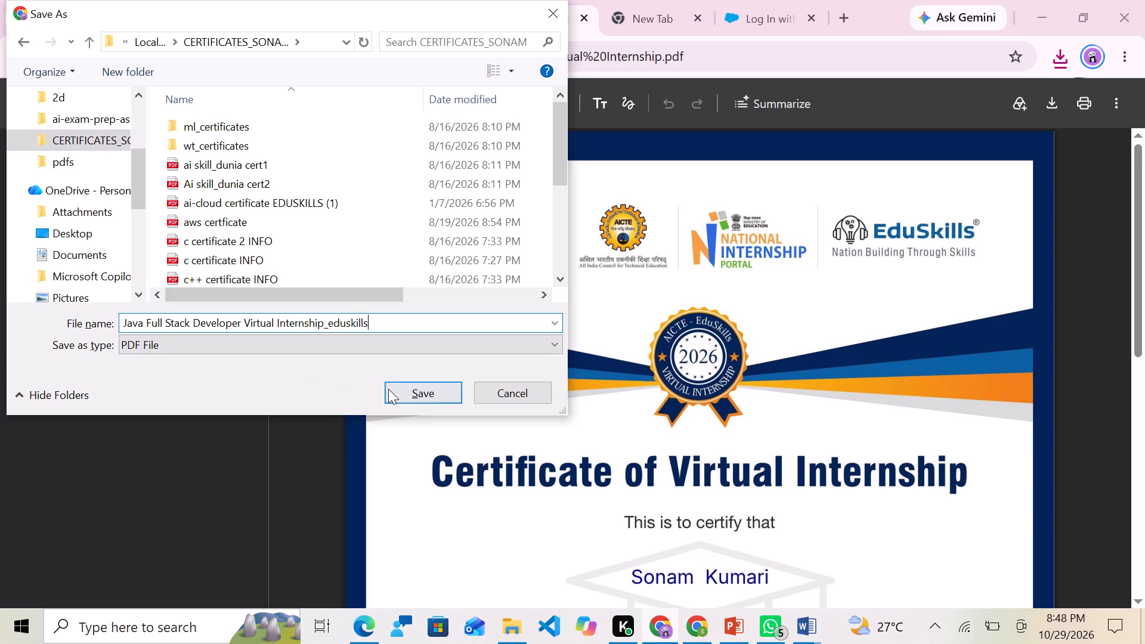
click(388, 389)
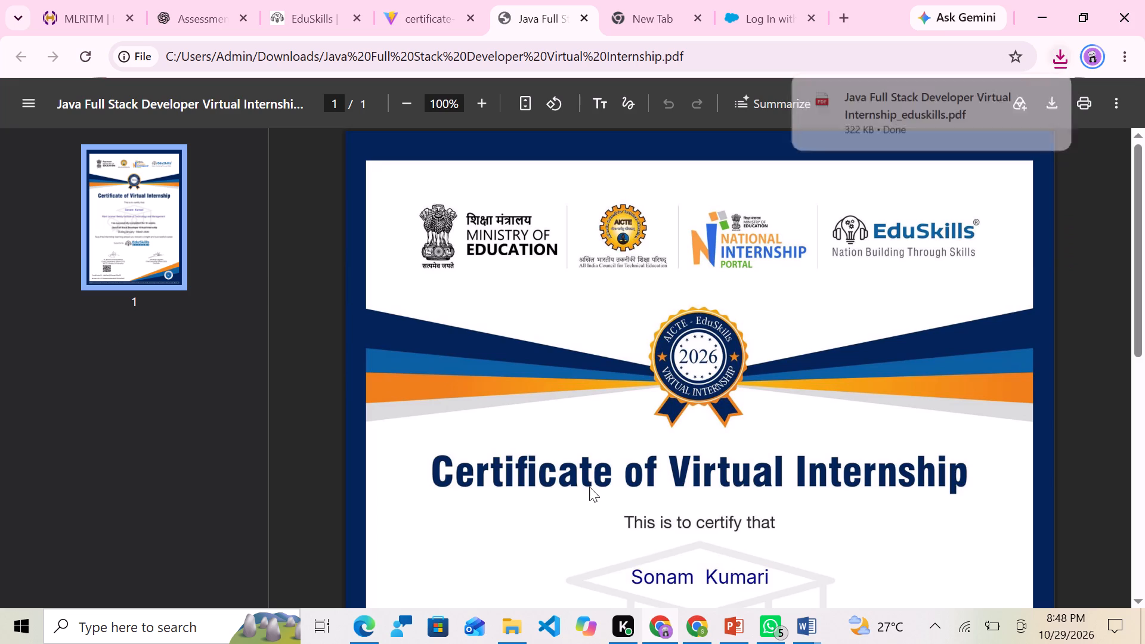
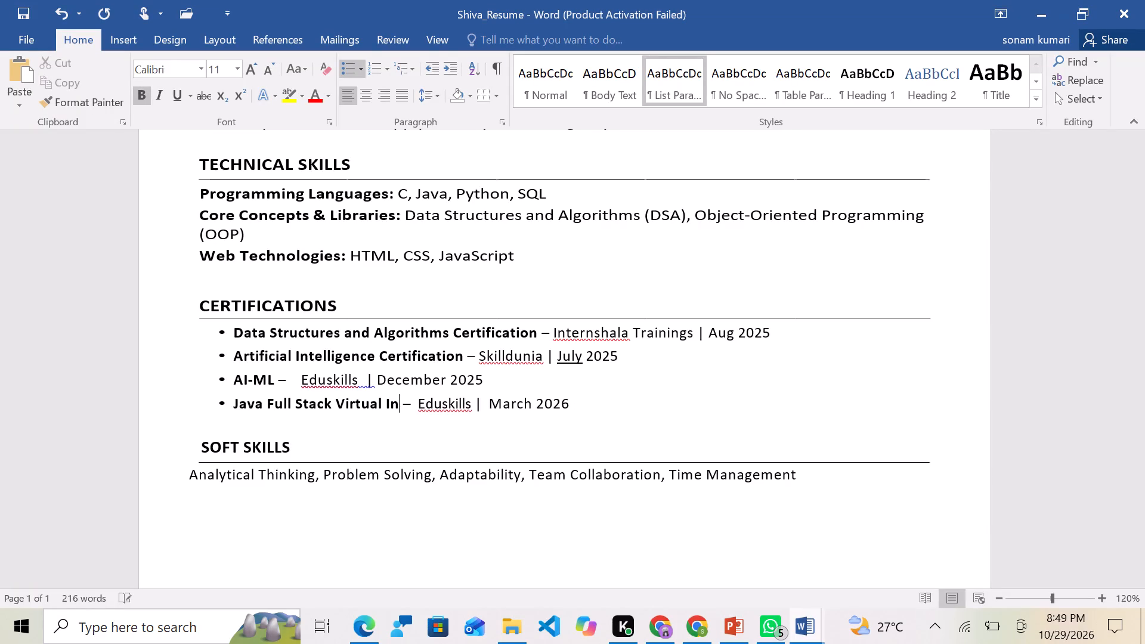
Retype the end of the Java Full Stack certification title so it reads "Virtual Intership" before the dash.
key(BackSpace)
key(BackSpace)
key(BackSpace)
key(BackSpace)
key(BackSpace)
key(BackSpace)
key(BackSpace)
key(BackSpace)
key(BackSpace)
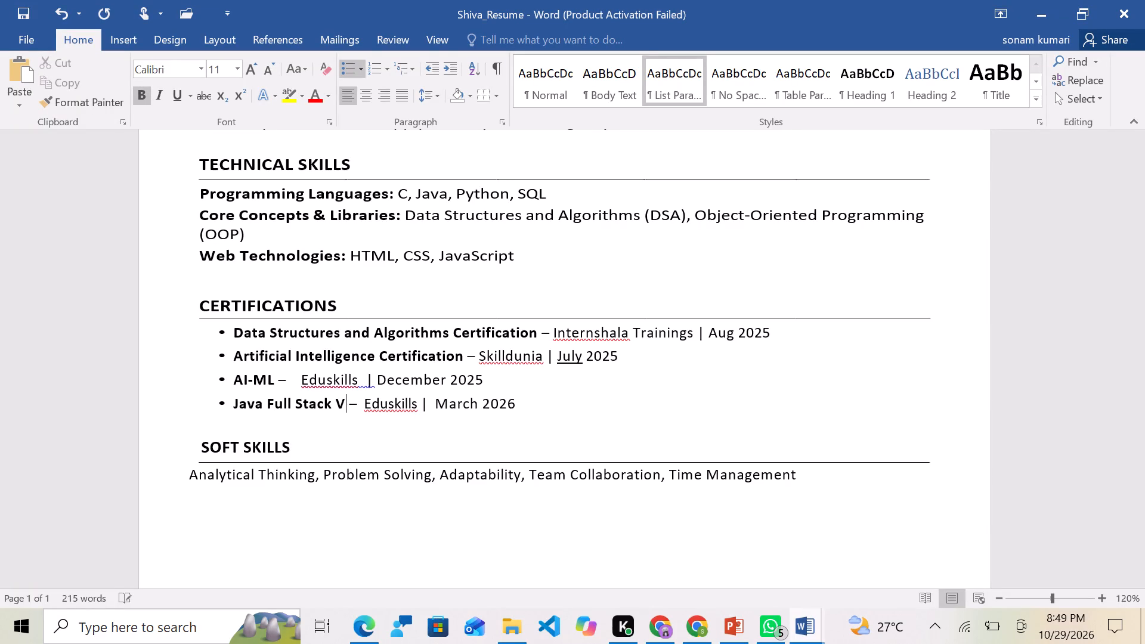
key(BackSpace)
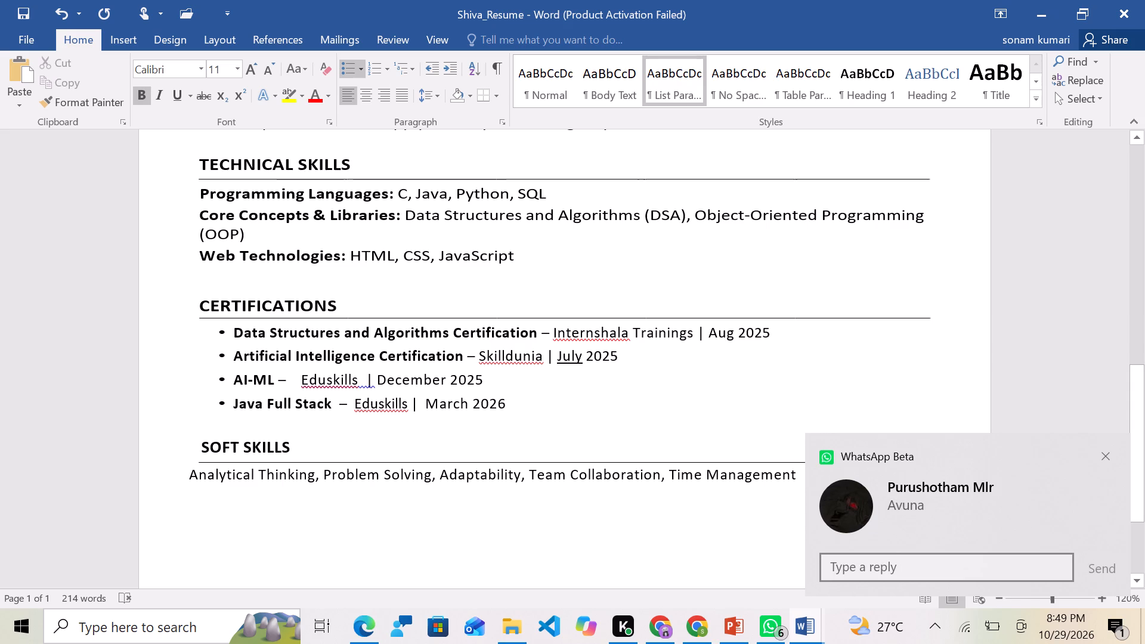
key(shift+v)
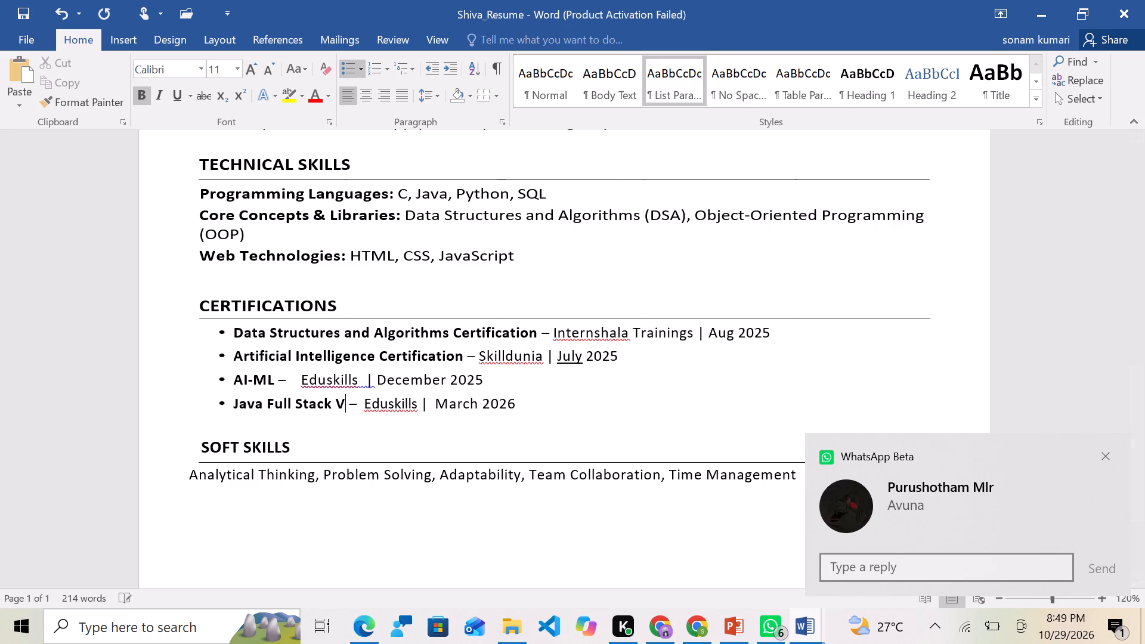
text(irtual Inter)
text(sh)
text(ip)
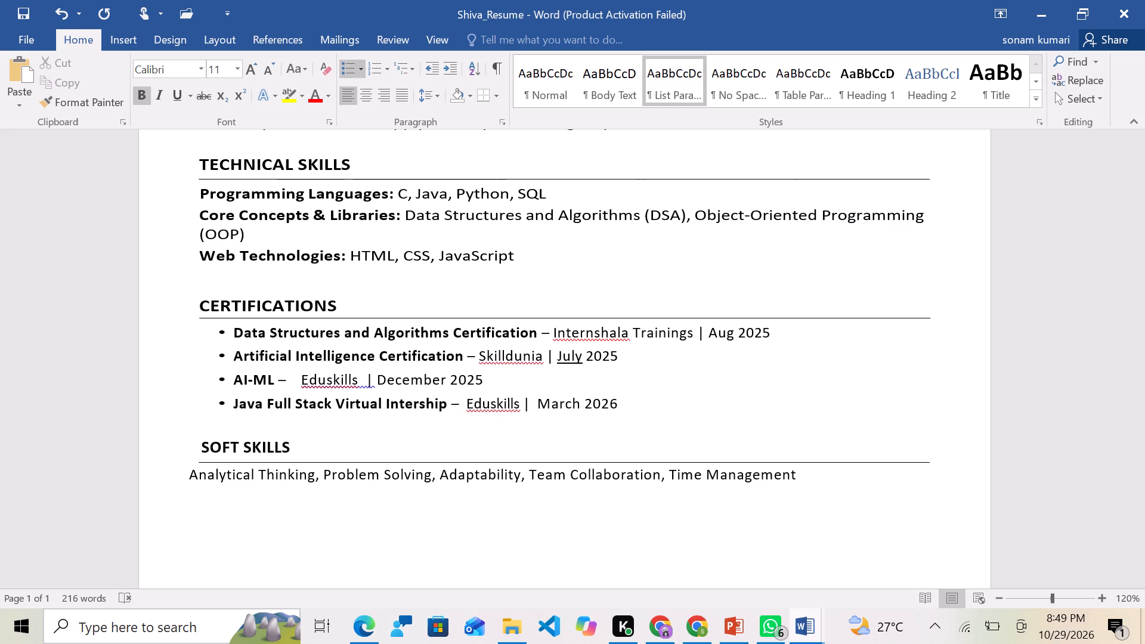
Open the ai-cloud certificate EDUSKILLS PDF from the CERTIFICATES_SONAM folder, examine its internship title and dates, and return to the resume.
click(498, 628)
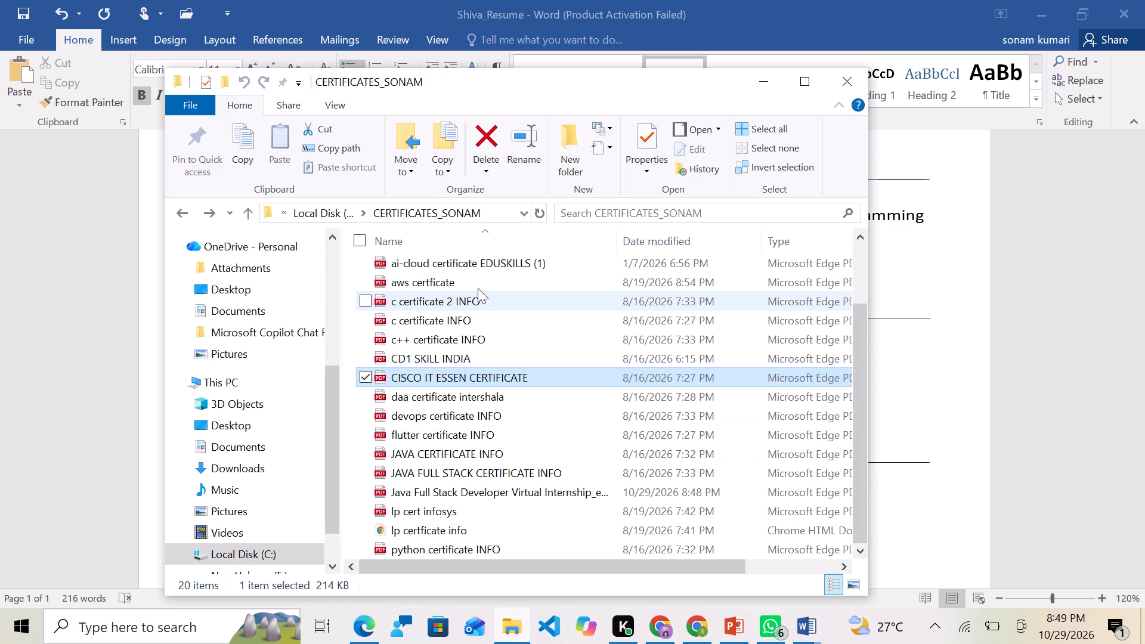
double_click(478, 265)
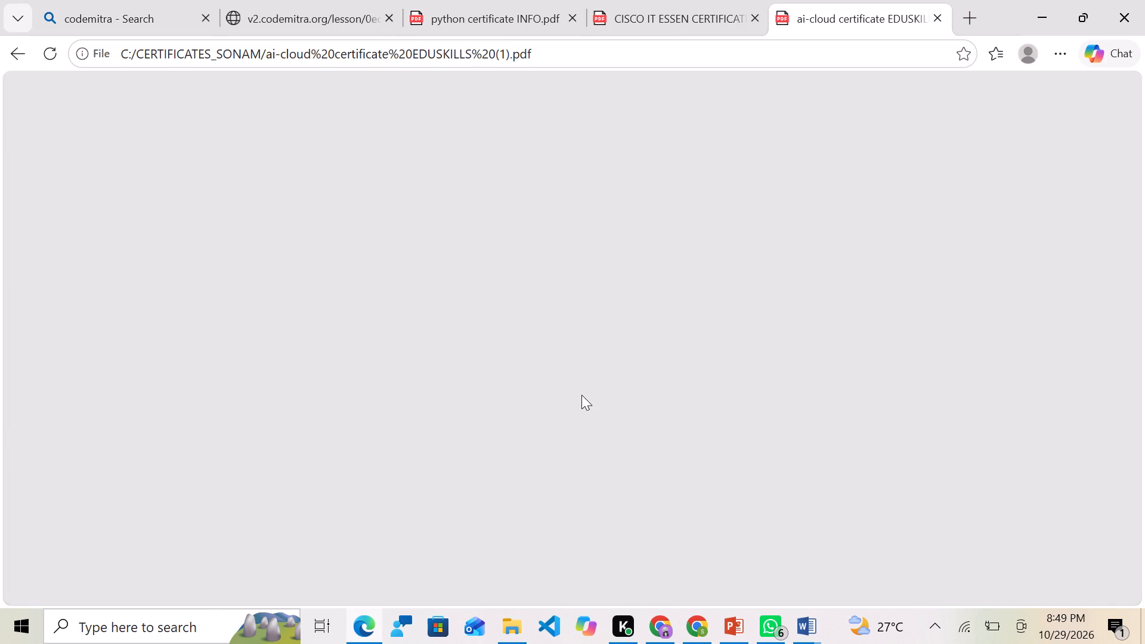
scroll(582, 398, down, 3)
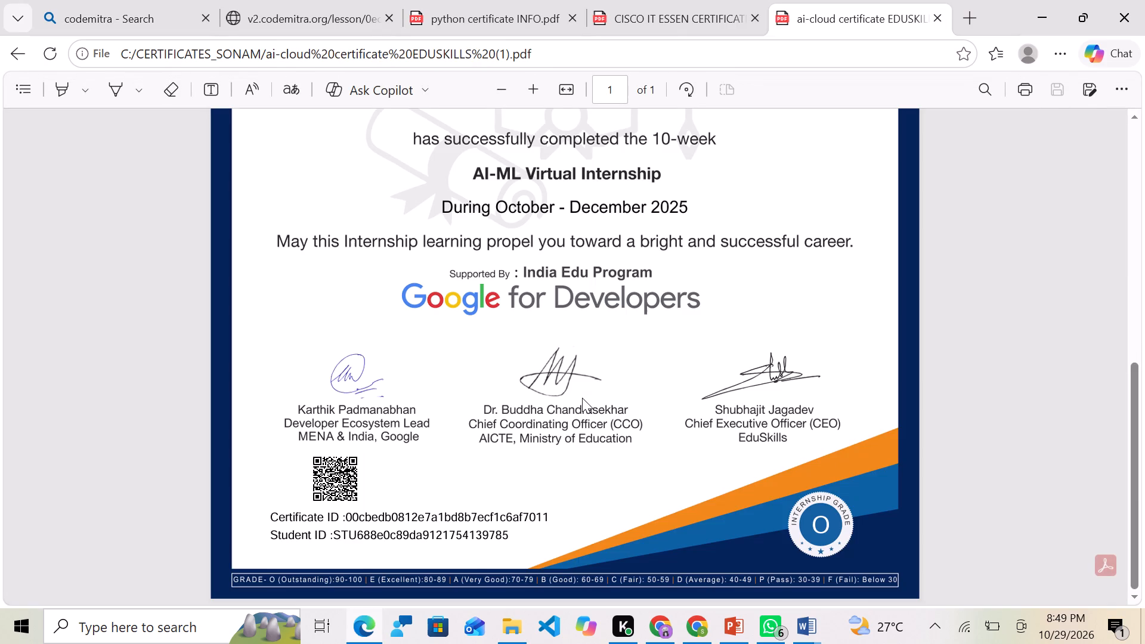
scroll(582, 398, up, 1)
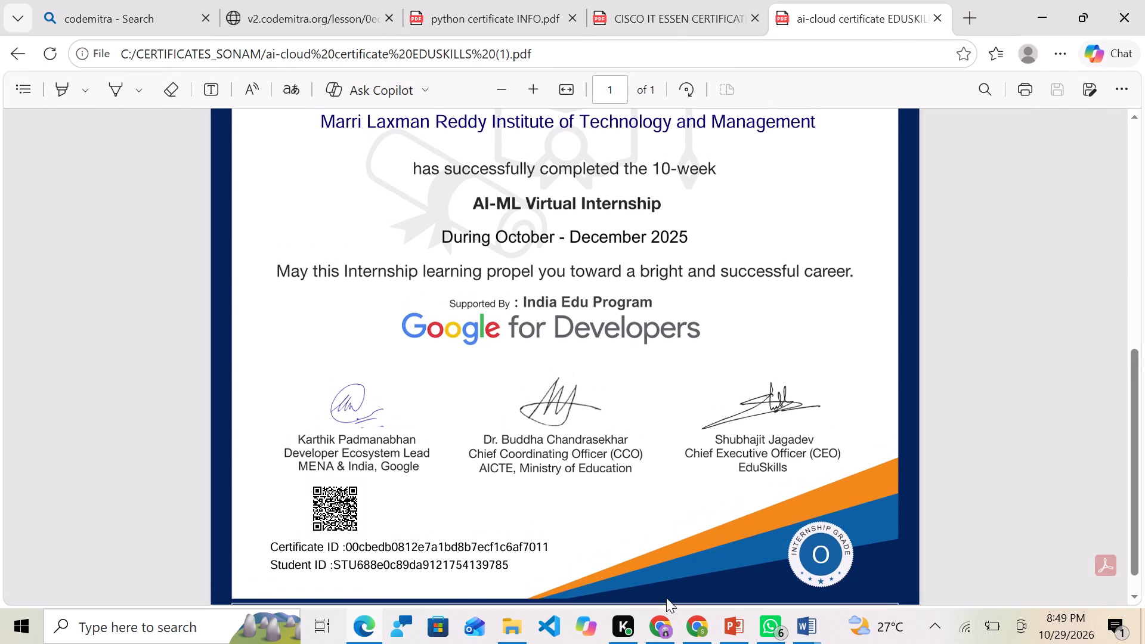
click(801, 627)
click(733, 591)
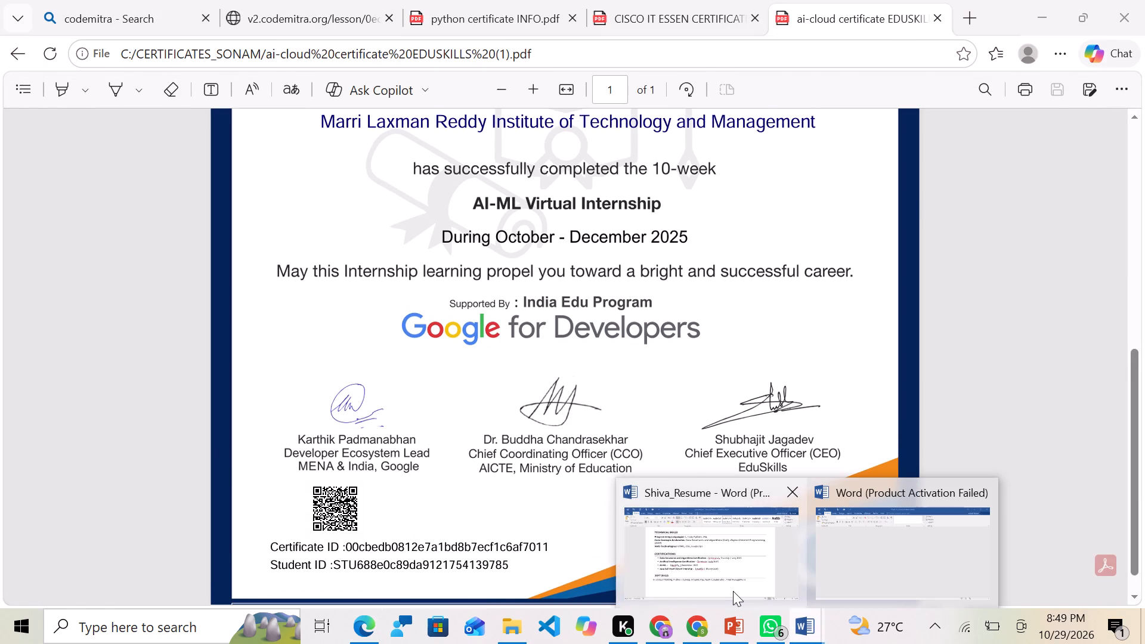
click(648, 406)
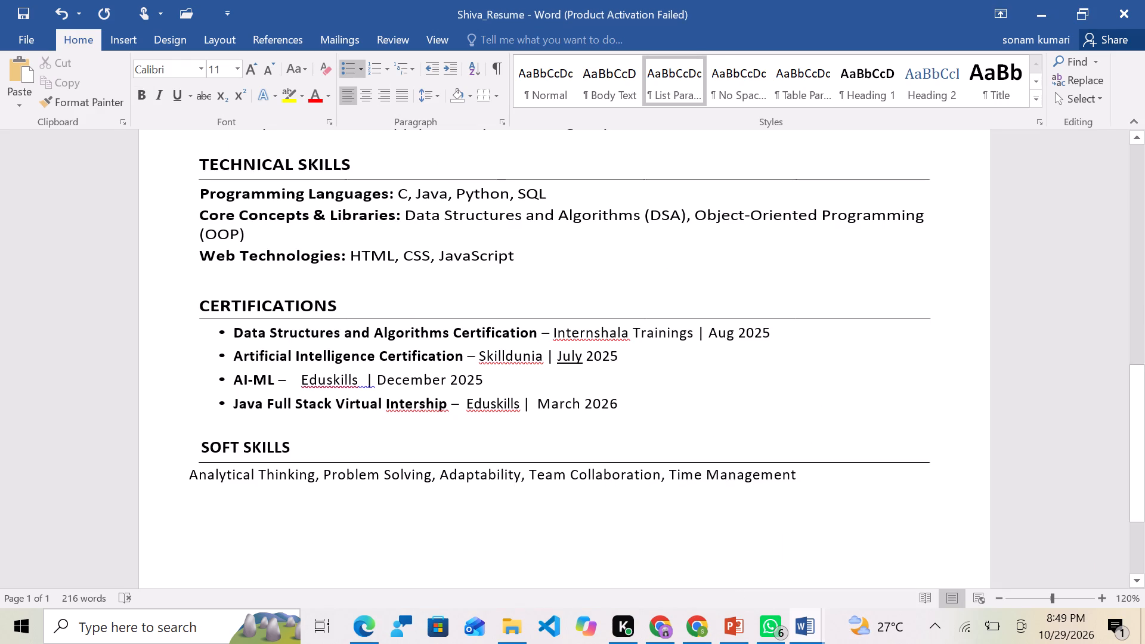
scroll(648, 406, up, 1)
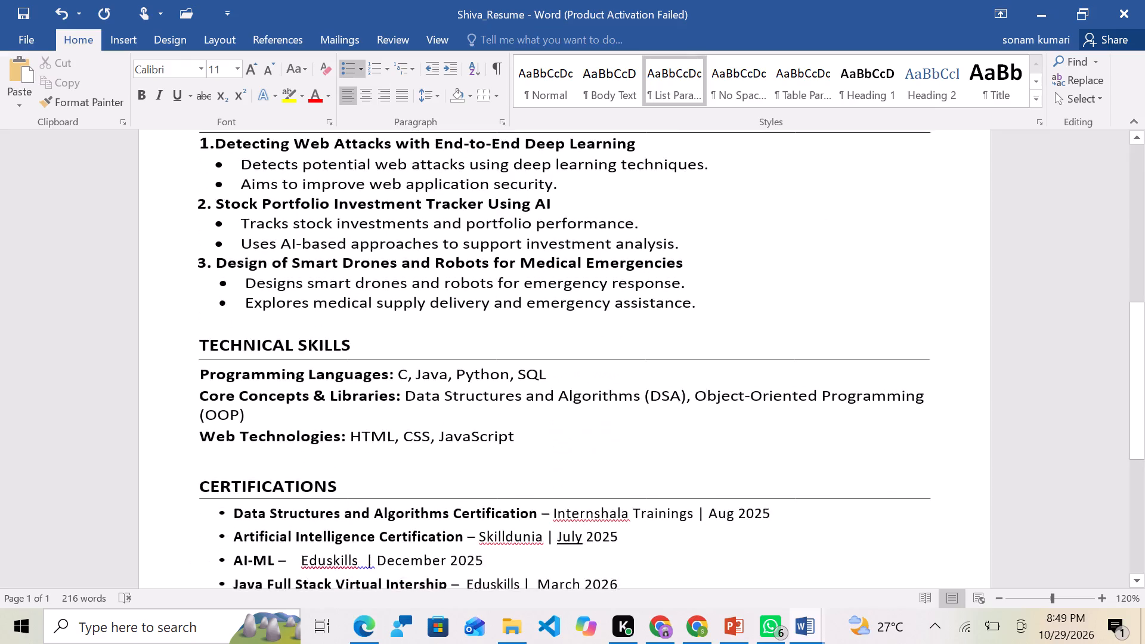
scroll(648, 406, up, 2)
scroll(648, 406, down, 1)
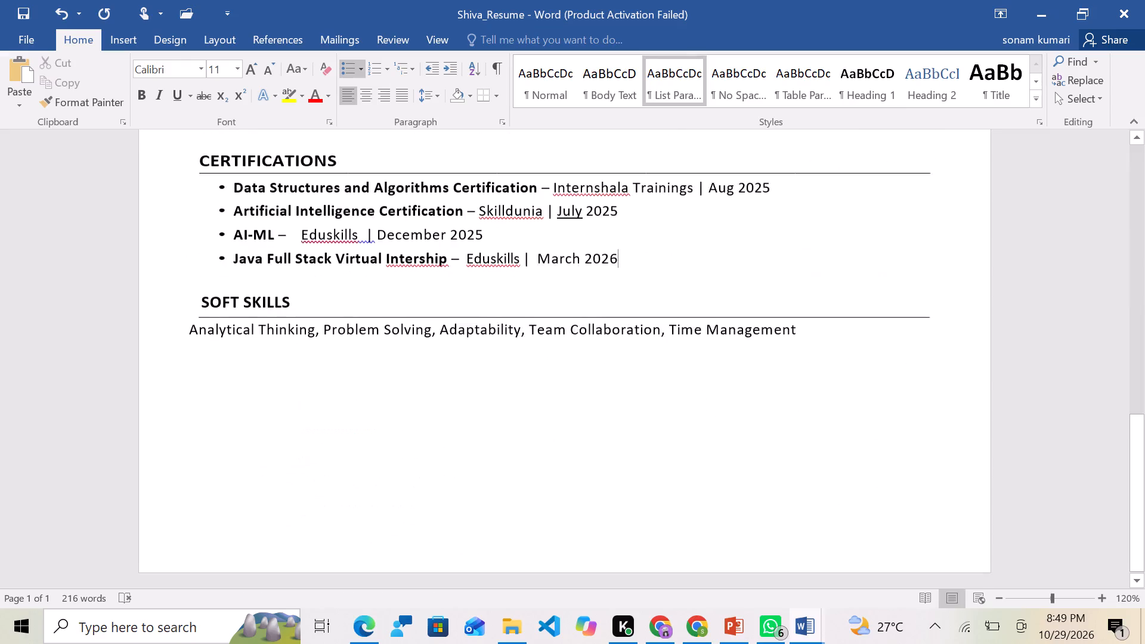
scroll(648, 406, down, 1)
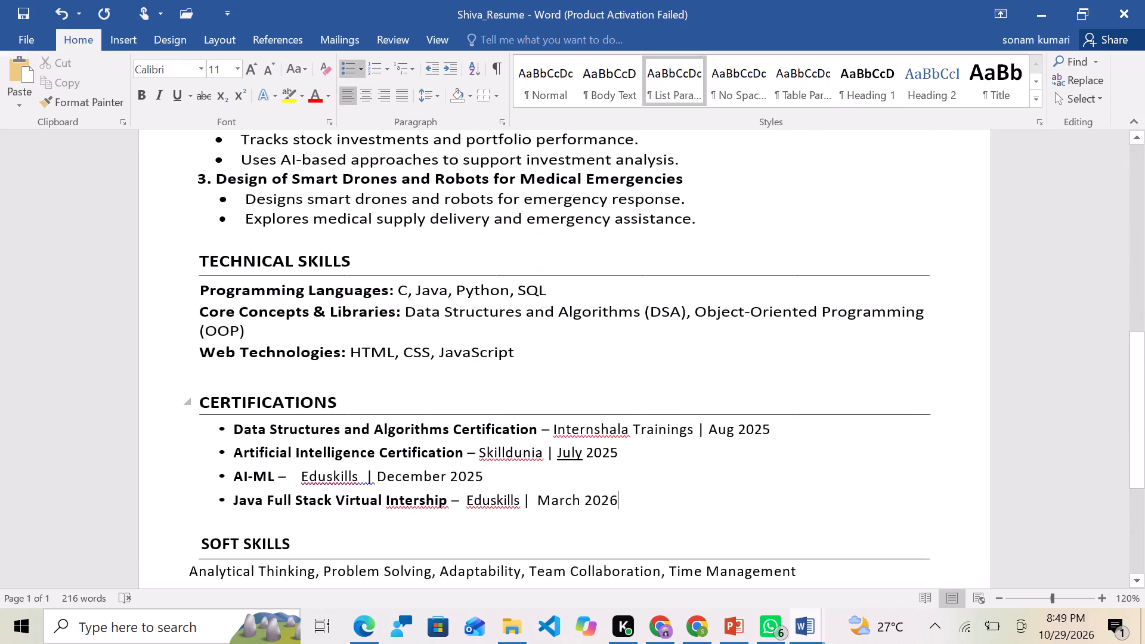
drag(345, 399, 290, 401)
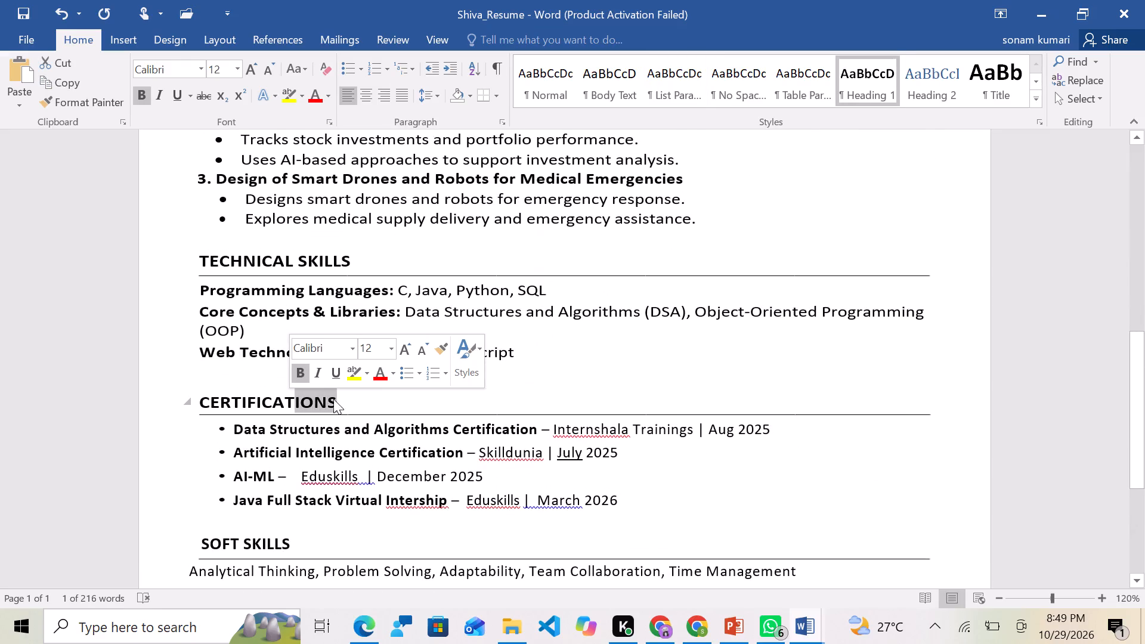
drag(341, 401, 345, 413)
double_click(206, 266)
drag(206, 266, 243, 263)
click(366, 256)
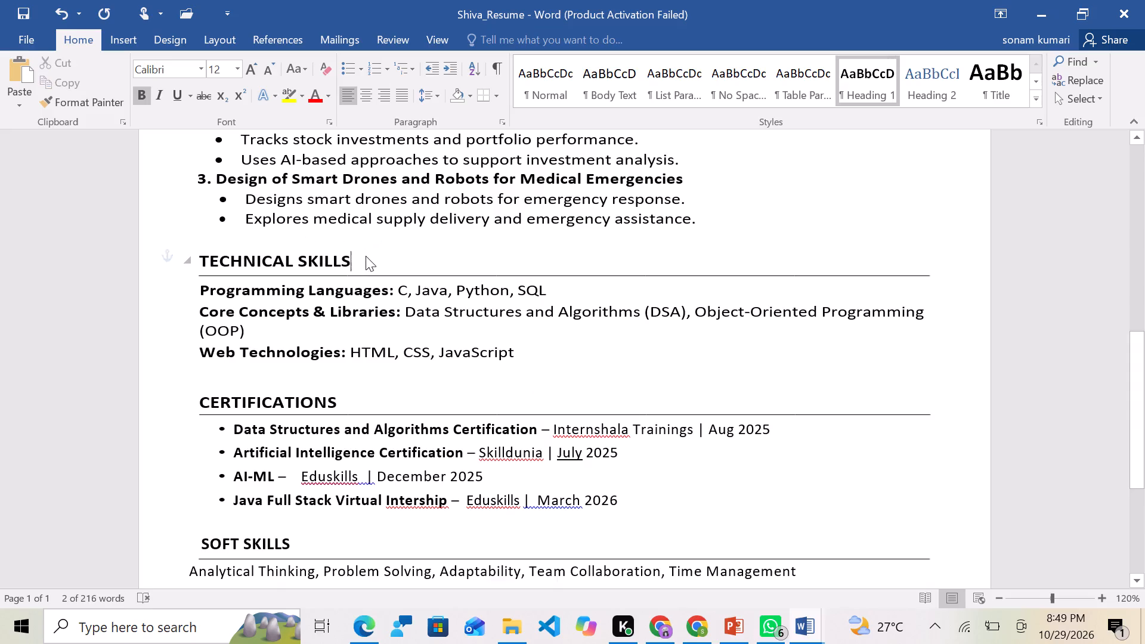
Examine the whole resume in the print preview and return to editing.
key(ctrl+p)
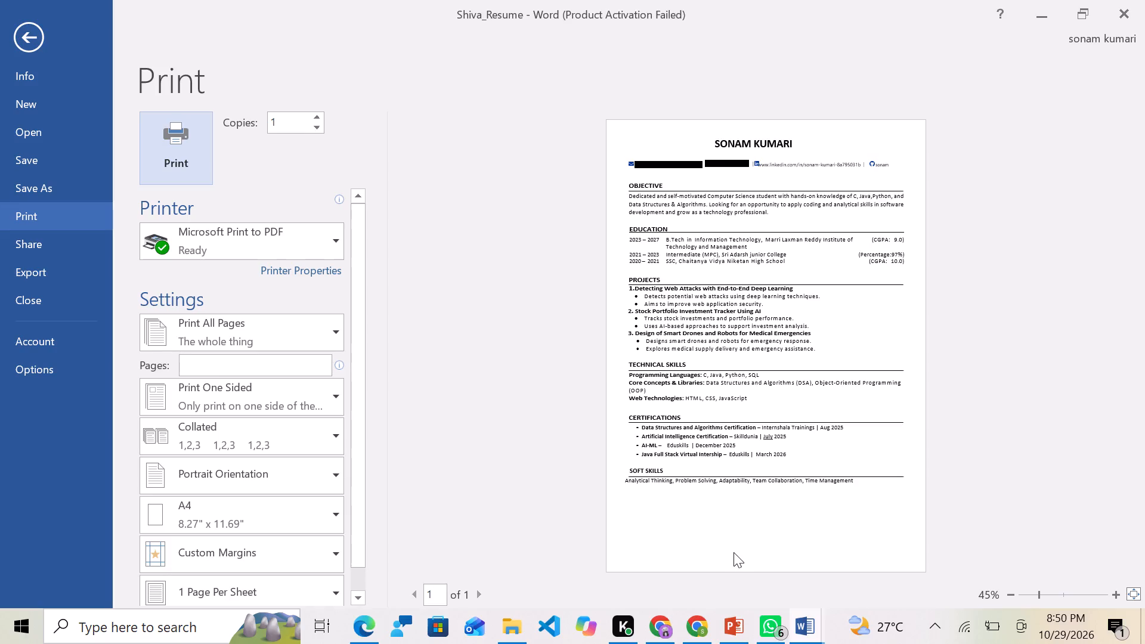
click(812, 630)
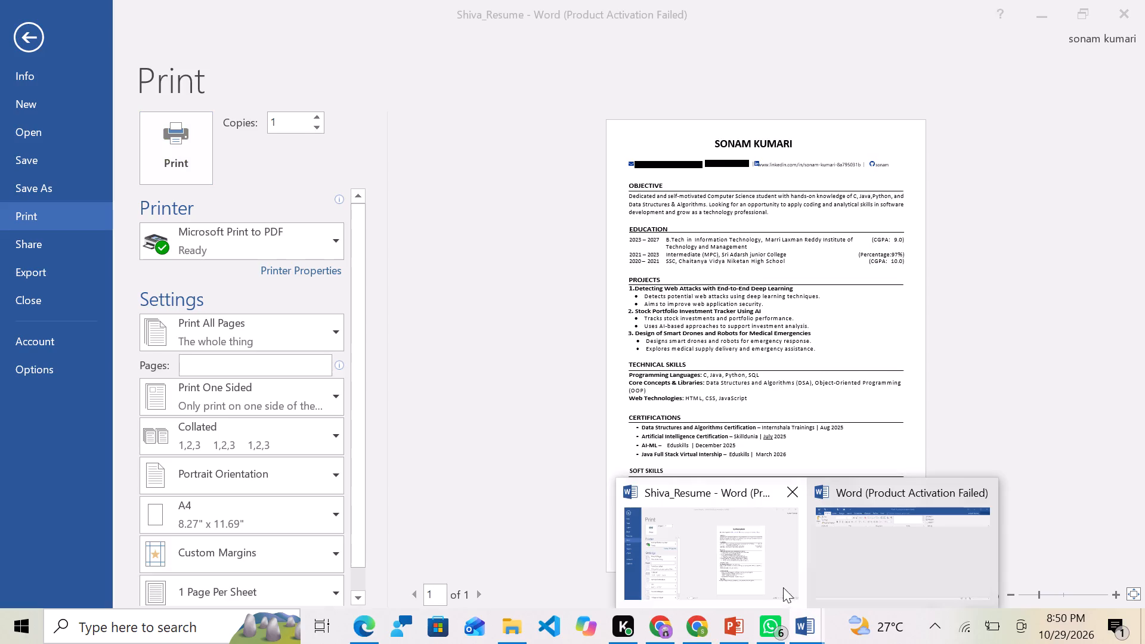
click(692, 583)
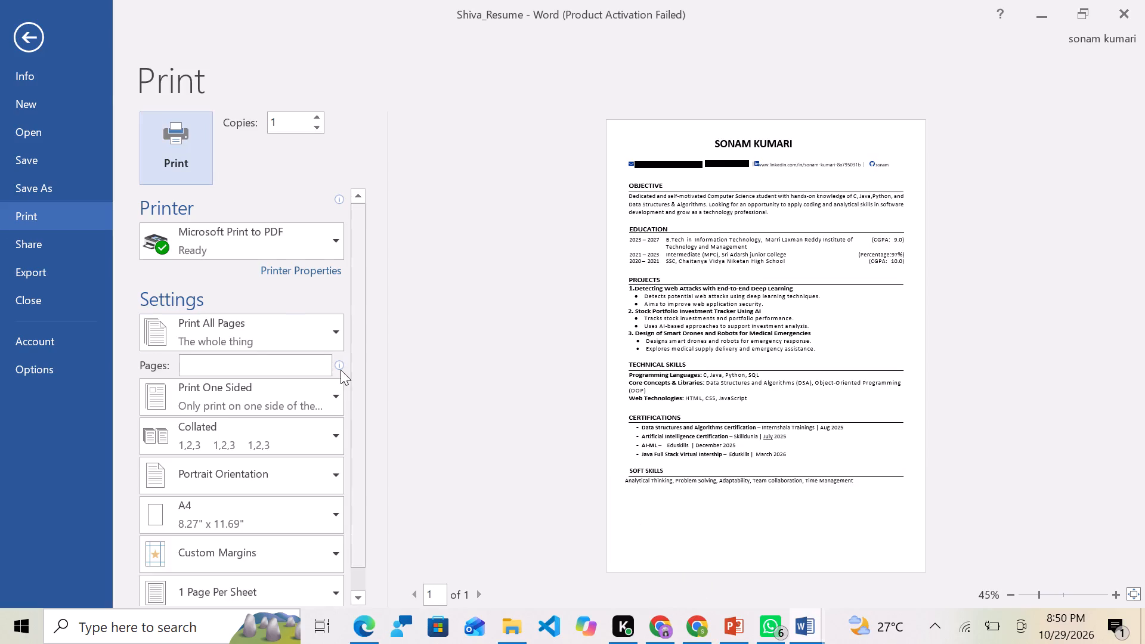
click(24, 39)
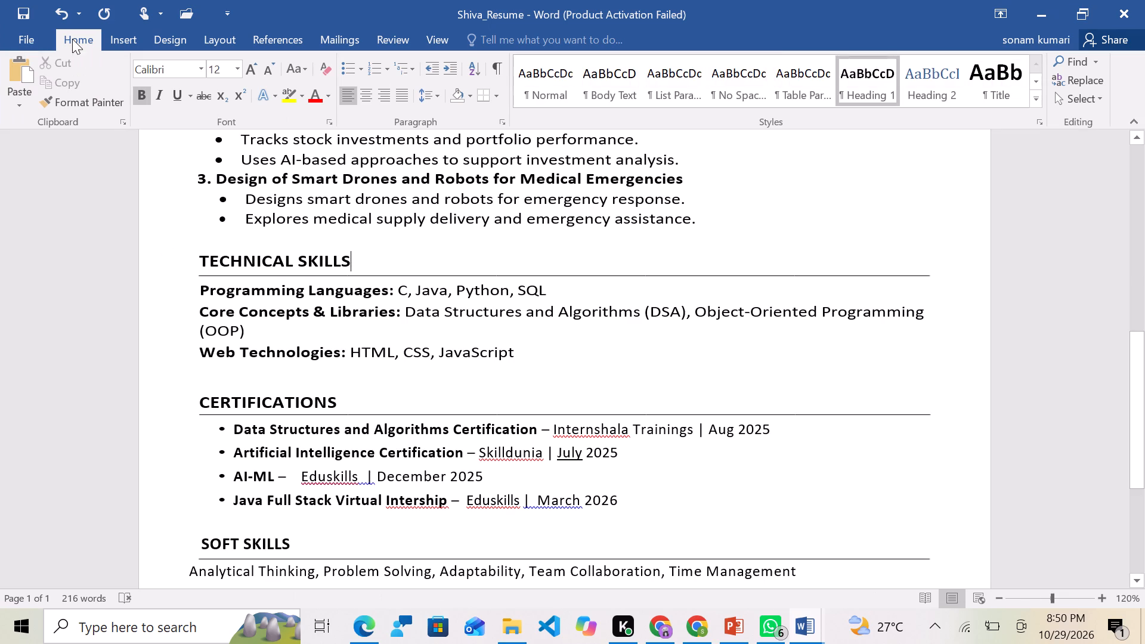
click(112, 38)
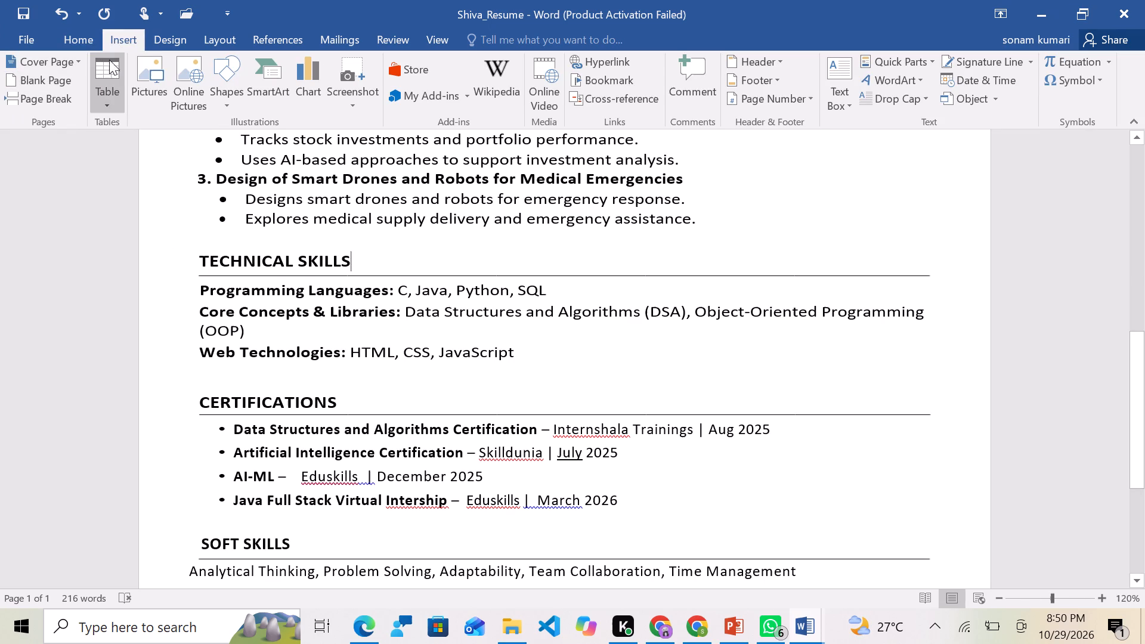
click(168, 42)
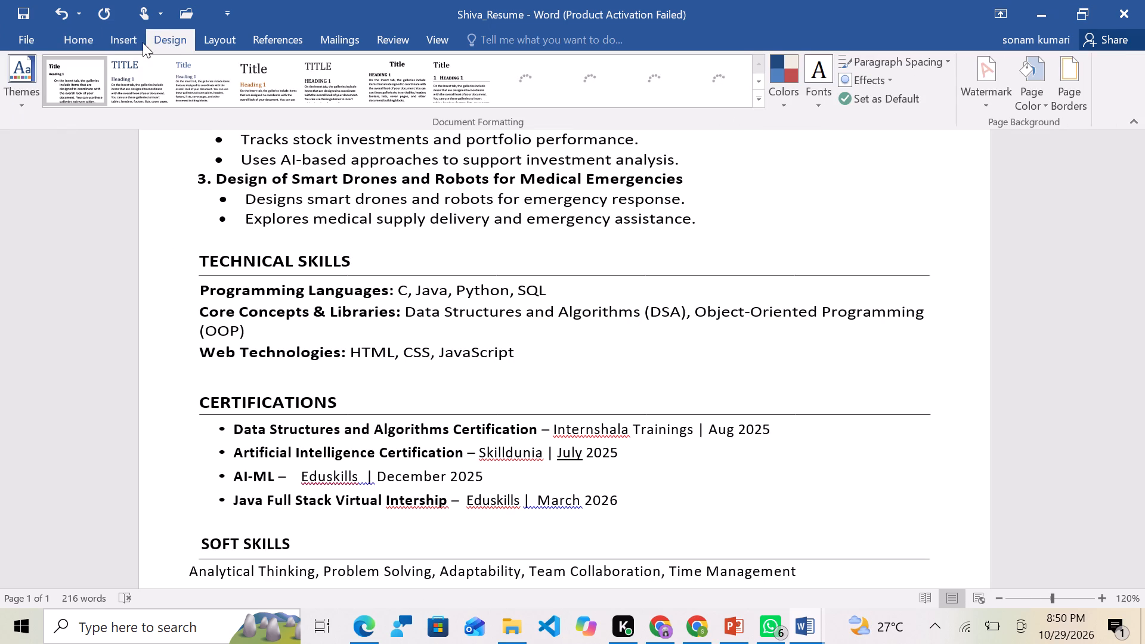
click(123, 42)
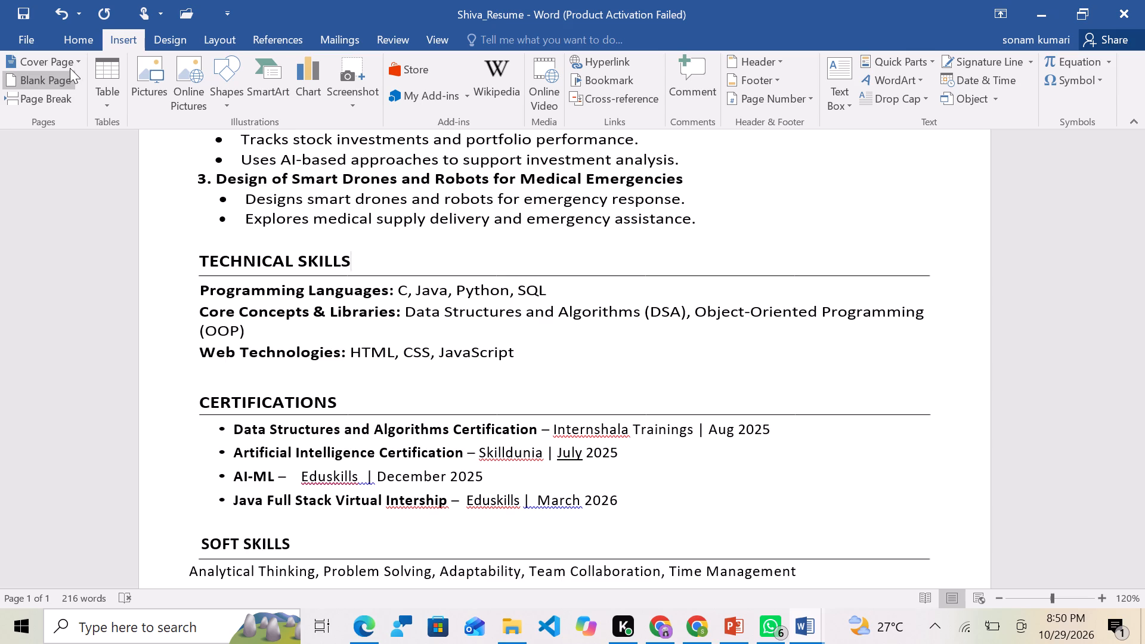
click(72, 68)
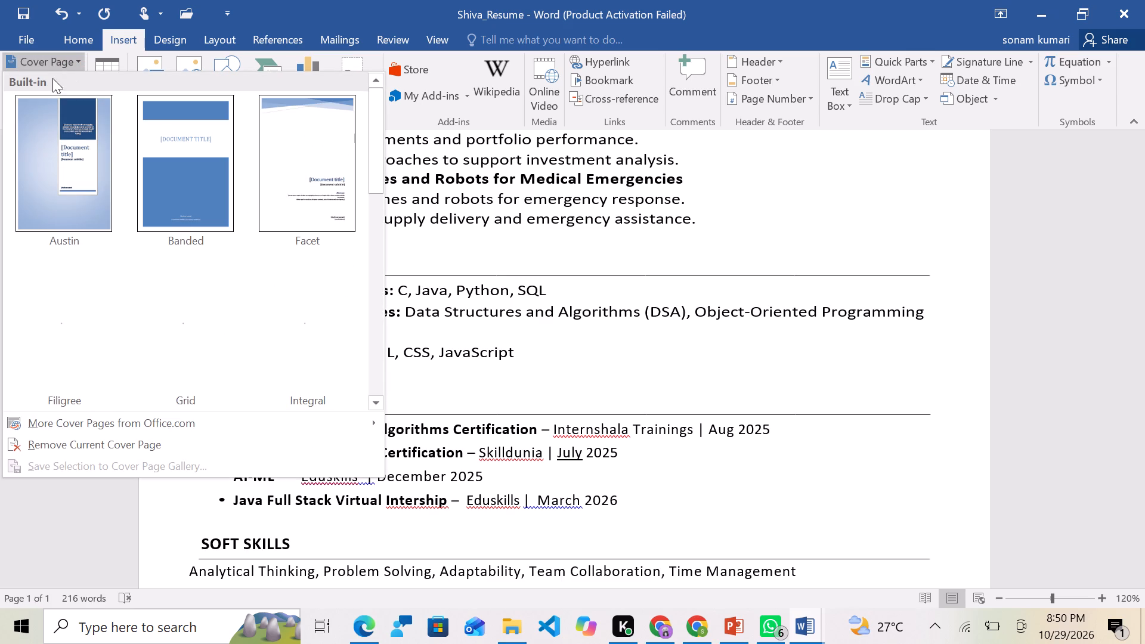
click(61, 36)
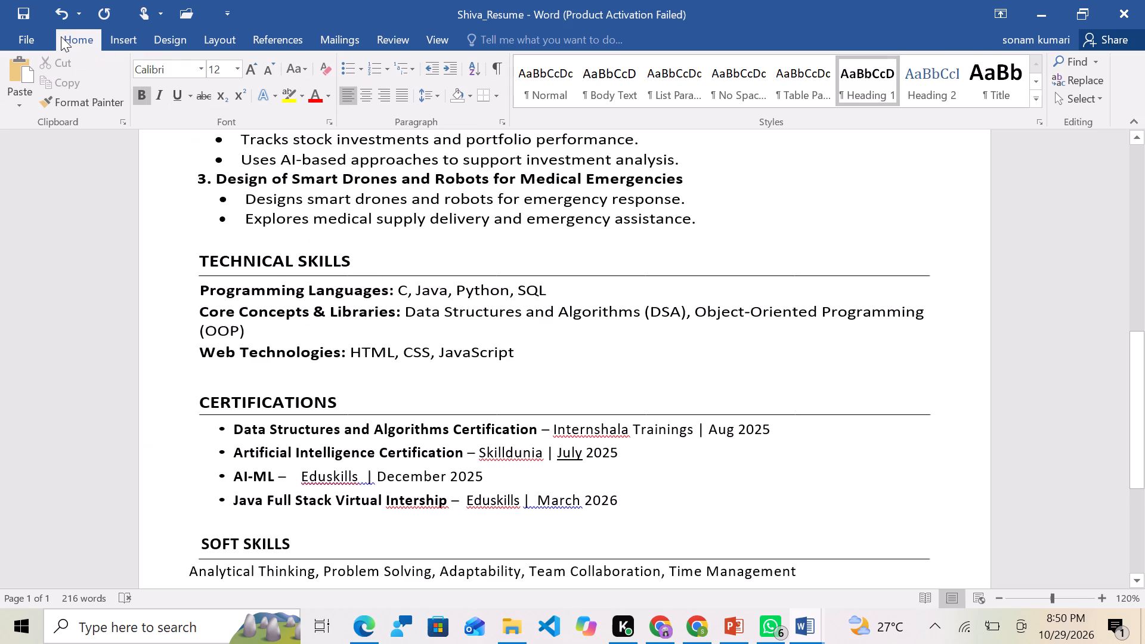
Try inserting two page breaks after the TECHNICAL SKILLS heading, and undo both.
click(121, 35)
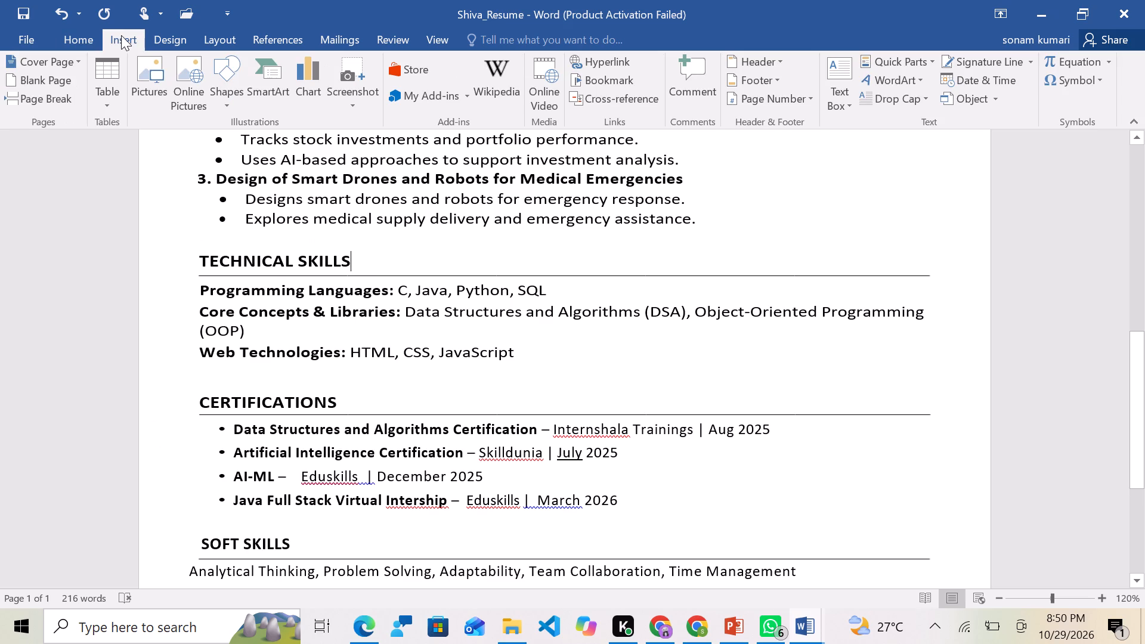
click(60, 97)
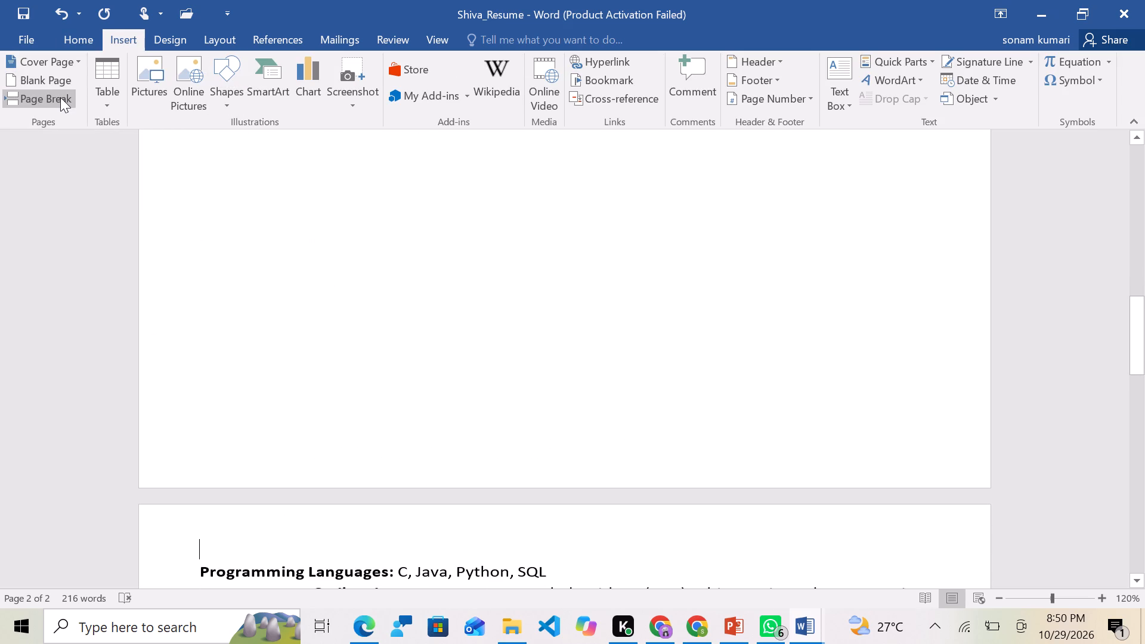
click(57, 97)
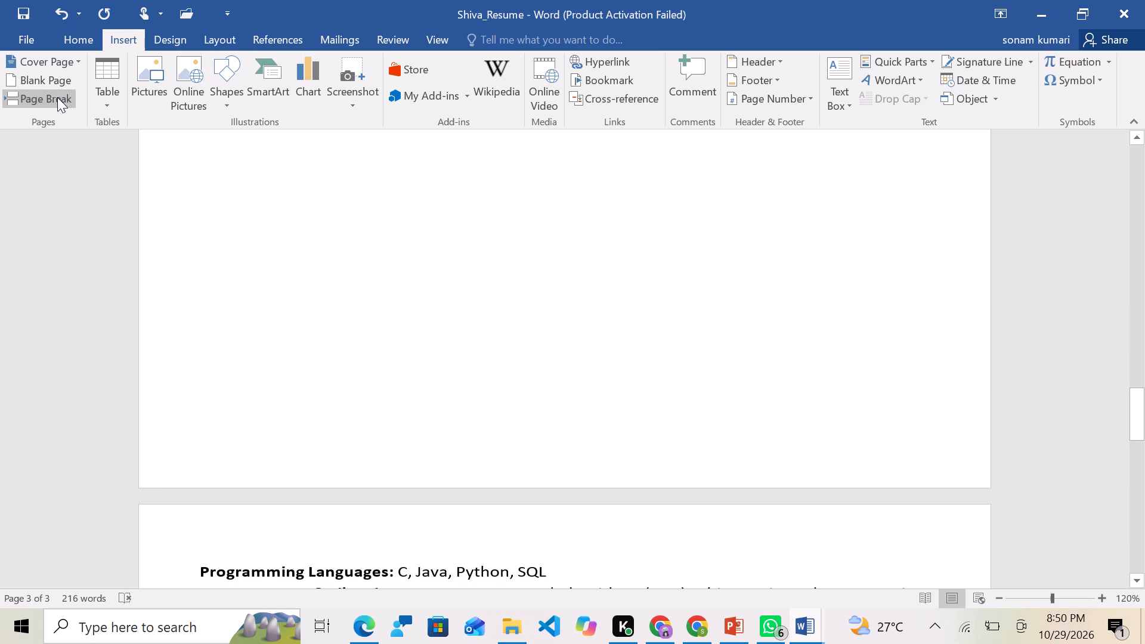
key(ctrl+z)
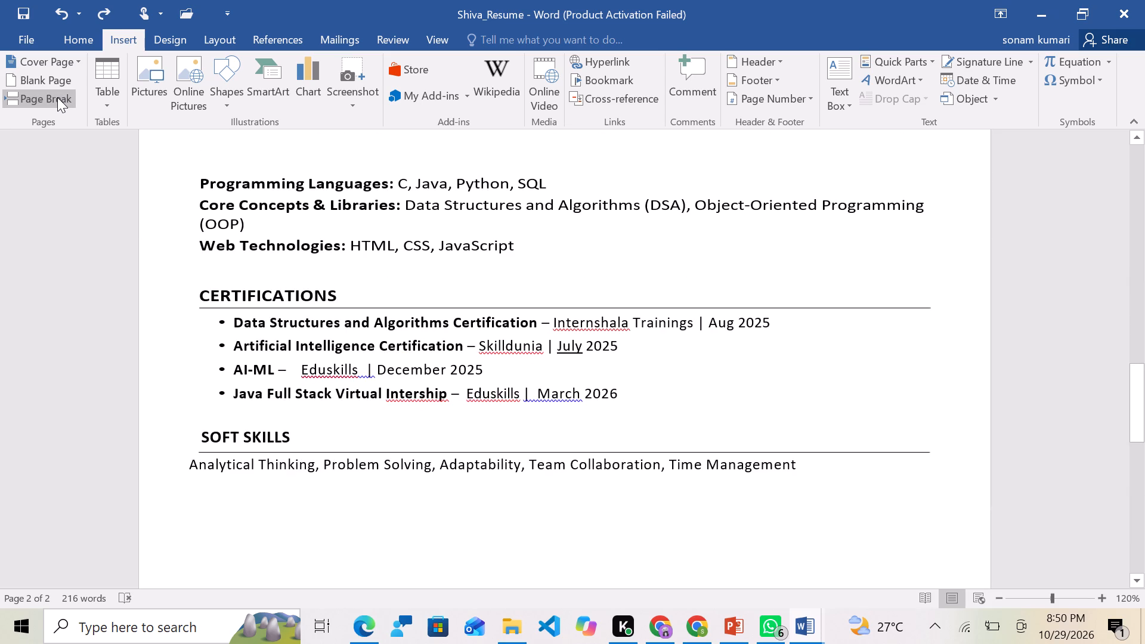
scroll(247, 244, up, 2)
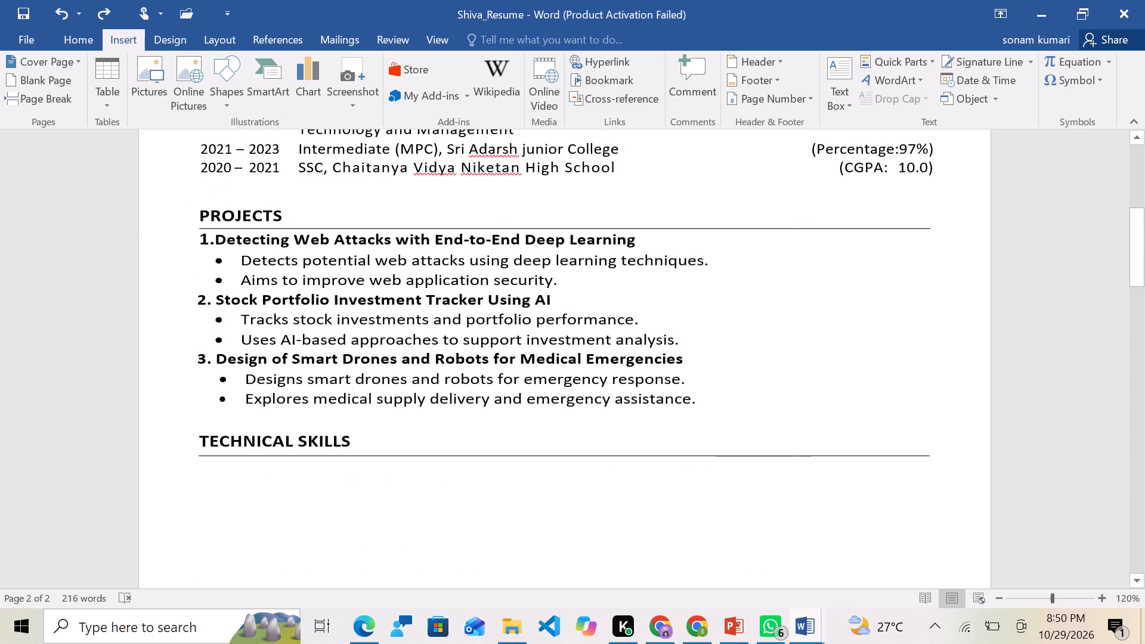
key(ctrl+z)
Add three spaces before "Analytical Thinking" to align the soft skills line with the SOFT SKILLS heading.
scroll(247, 244, right, 1)
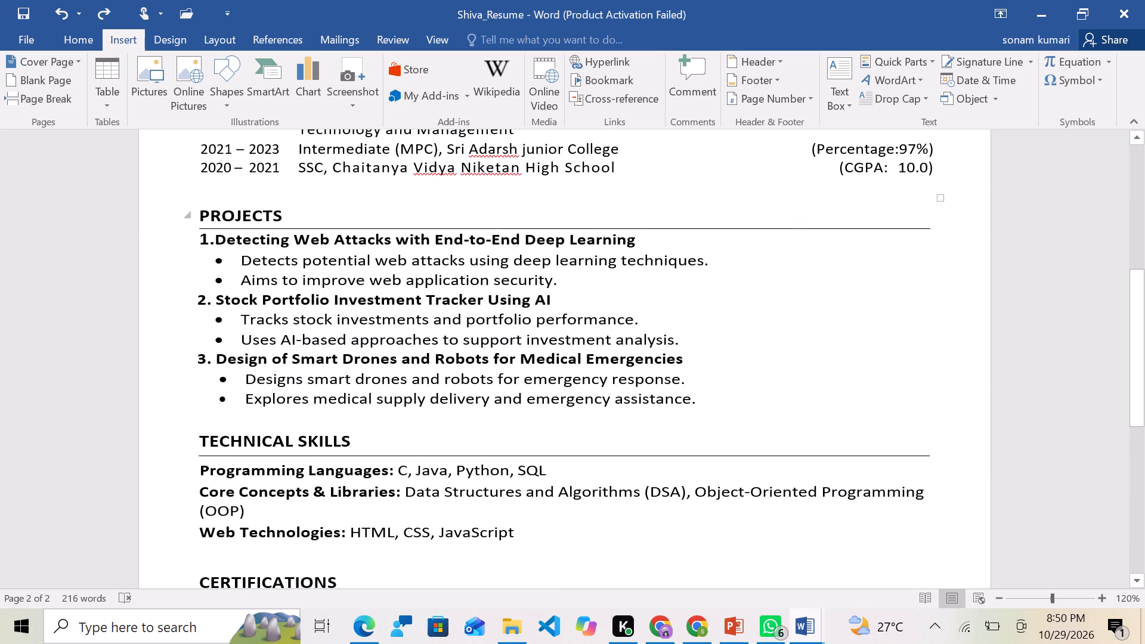
scroll(442, 221, up, 3)
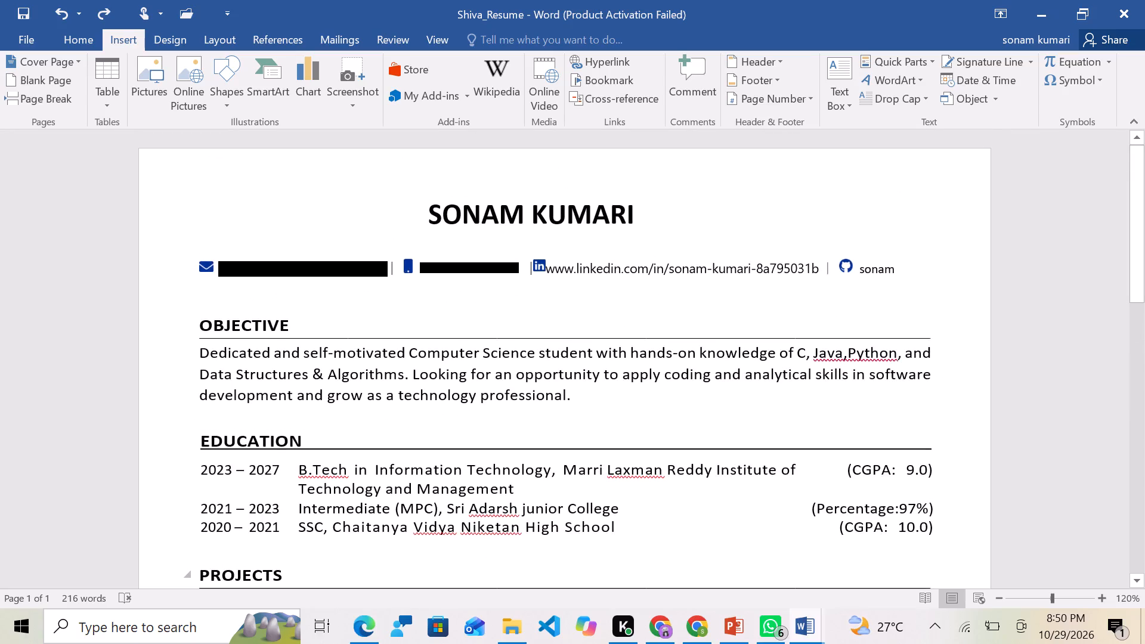
scroll(353, 292, down, 3)
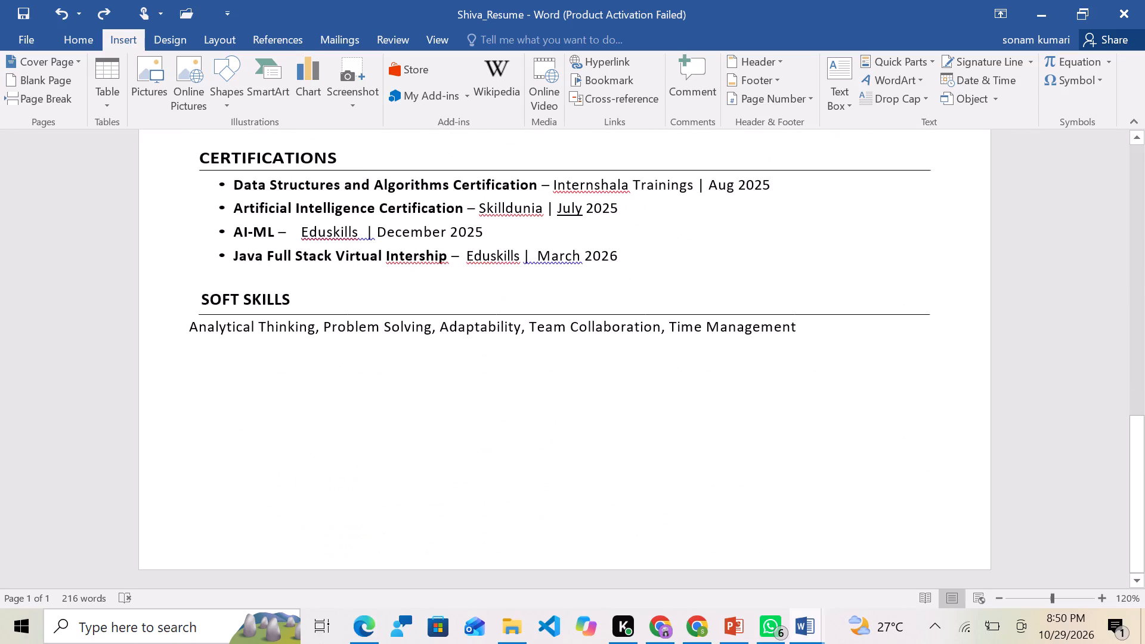
click(182, 333)
key(space)
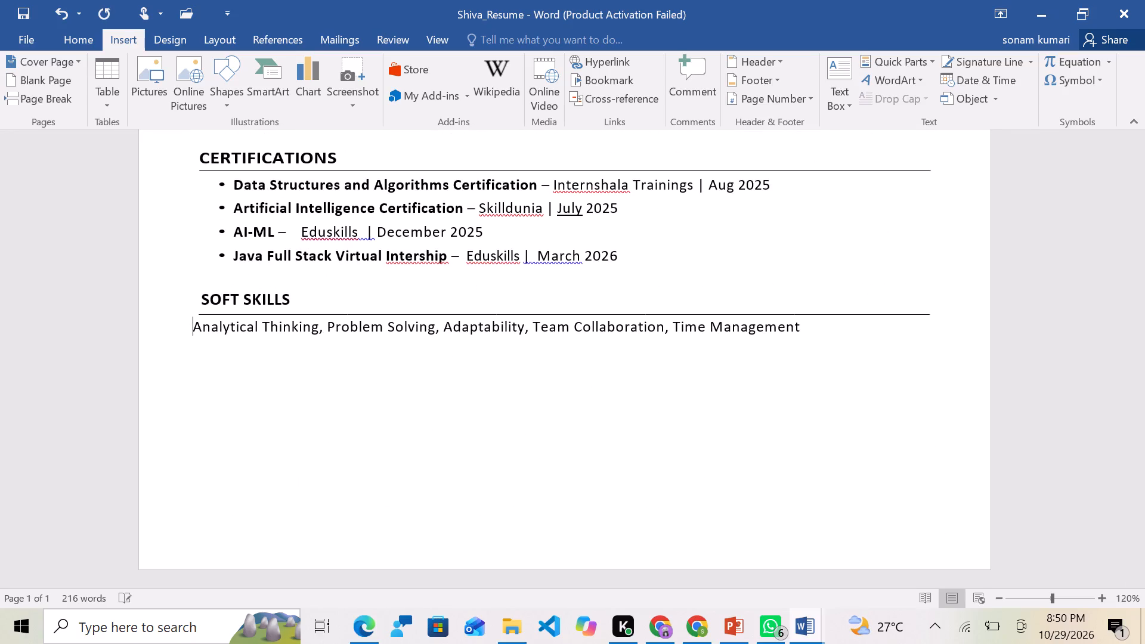
key(space)
key(space)
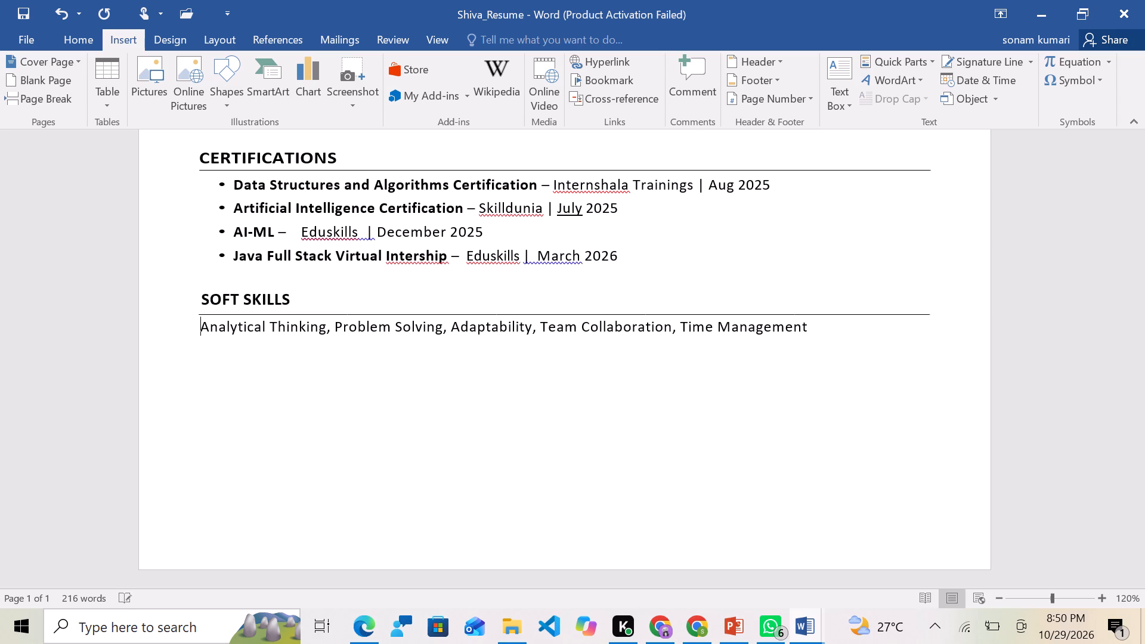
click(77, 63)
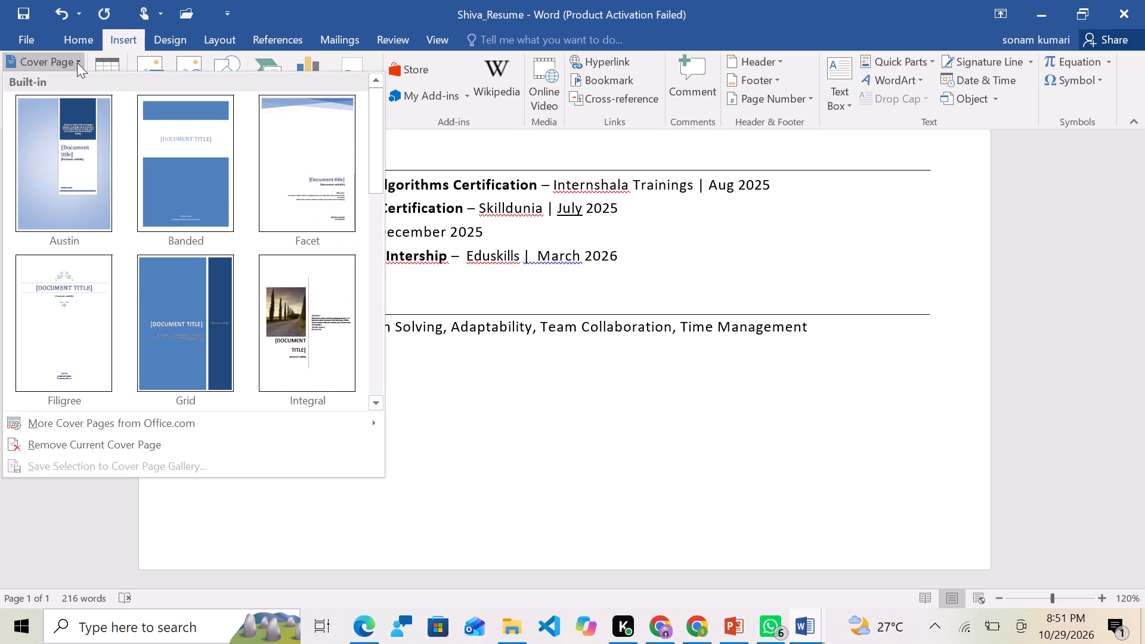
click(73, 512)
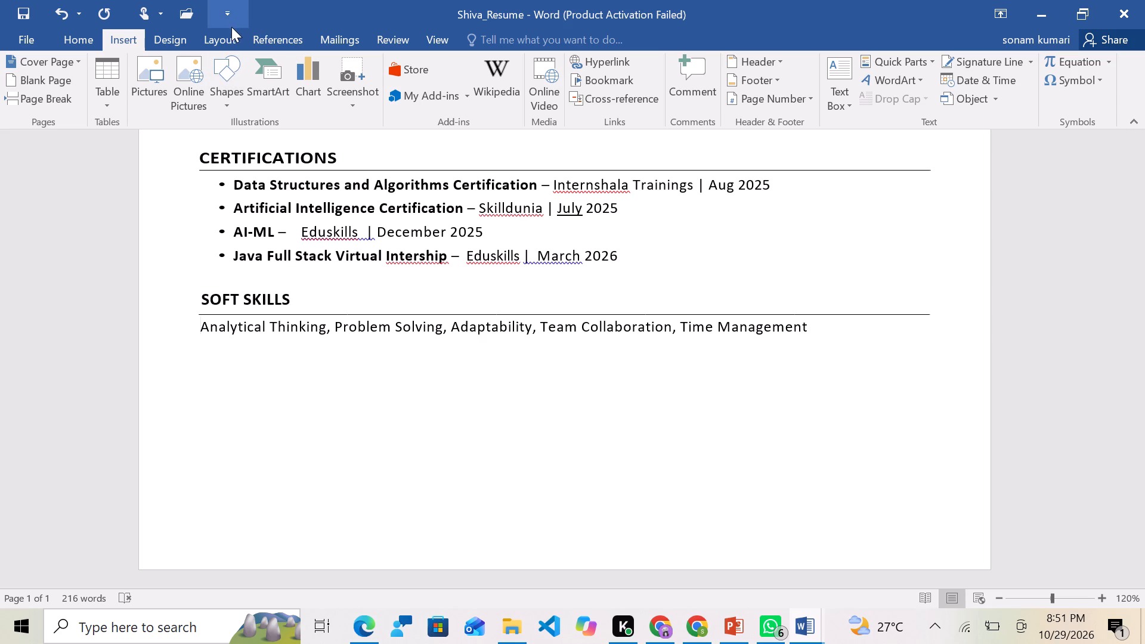
Set the resume's paper size to A4.
drag(231, 27, 197, 36)
click(197, 36)
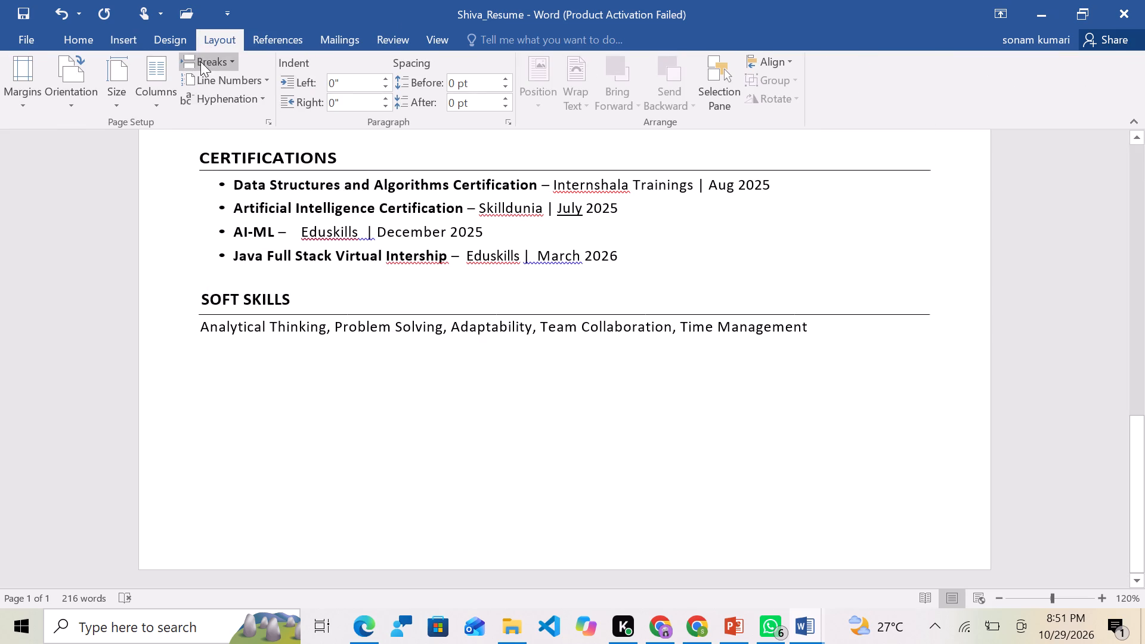
click(107, 109)
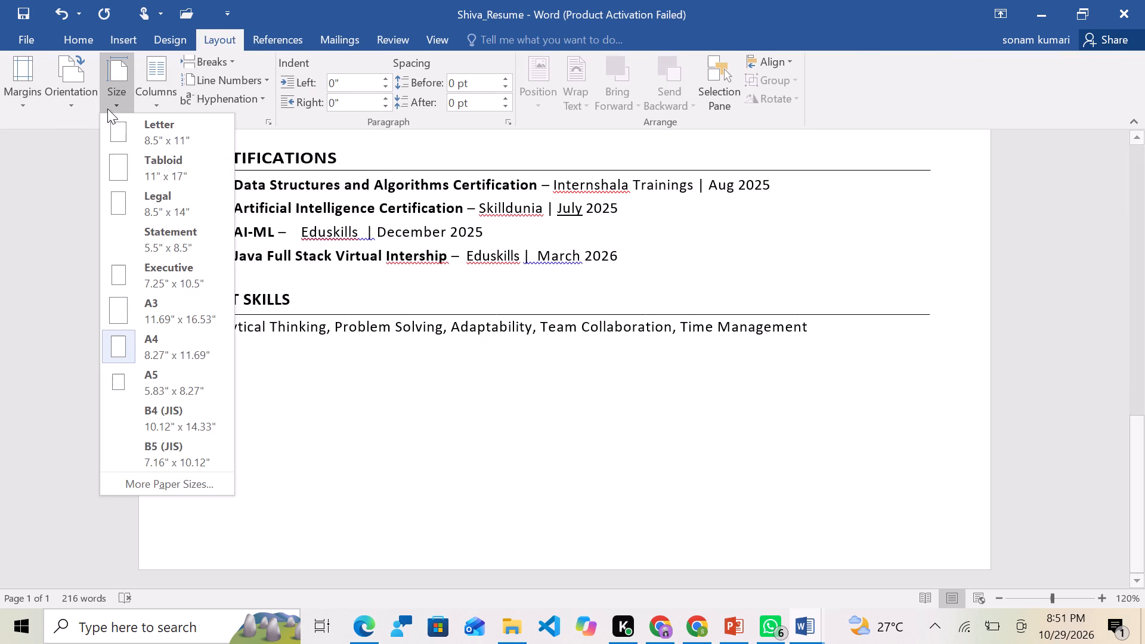
click(169, 342)
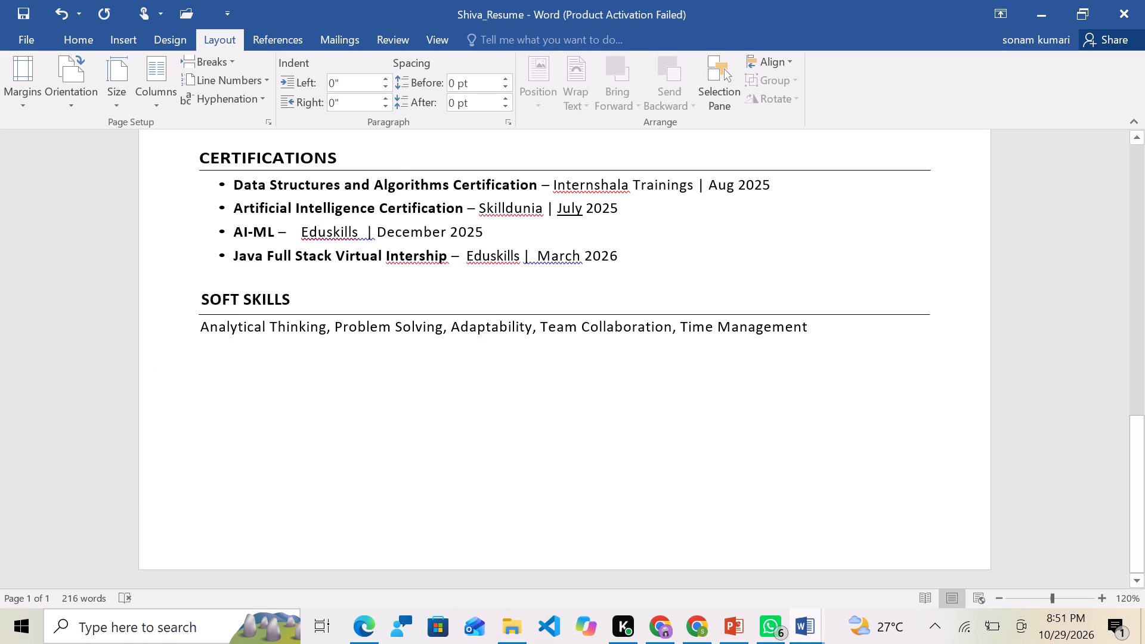
click(302, 429)
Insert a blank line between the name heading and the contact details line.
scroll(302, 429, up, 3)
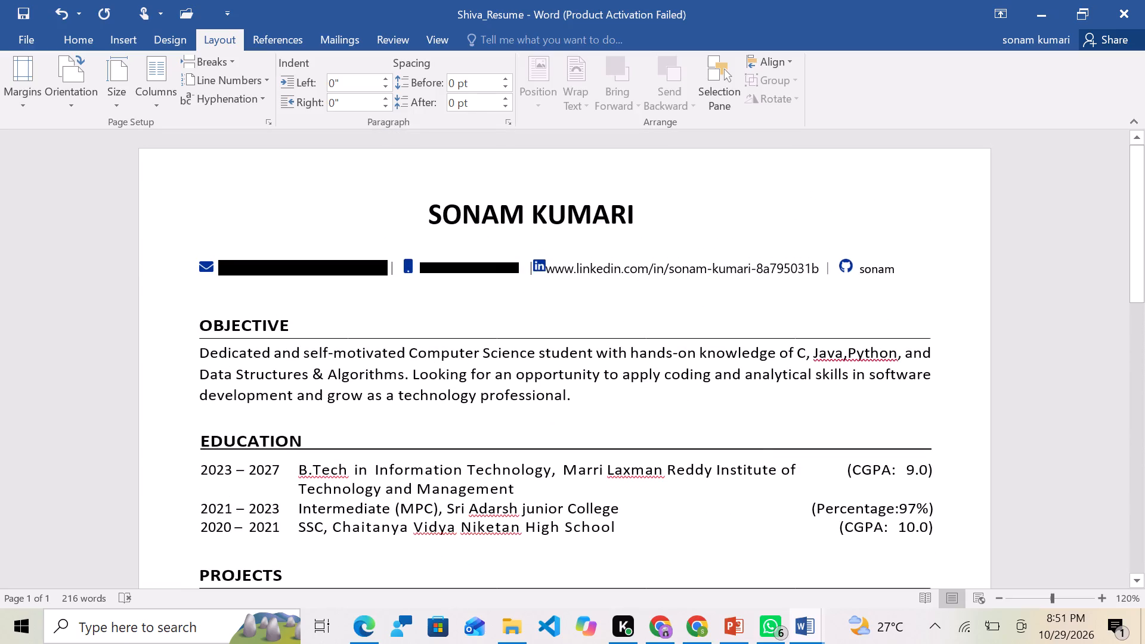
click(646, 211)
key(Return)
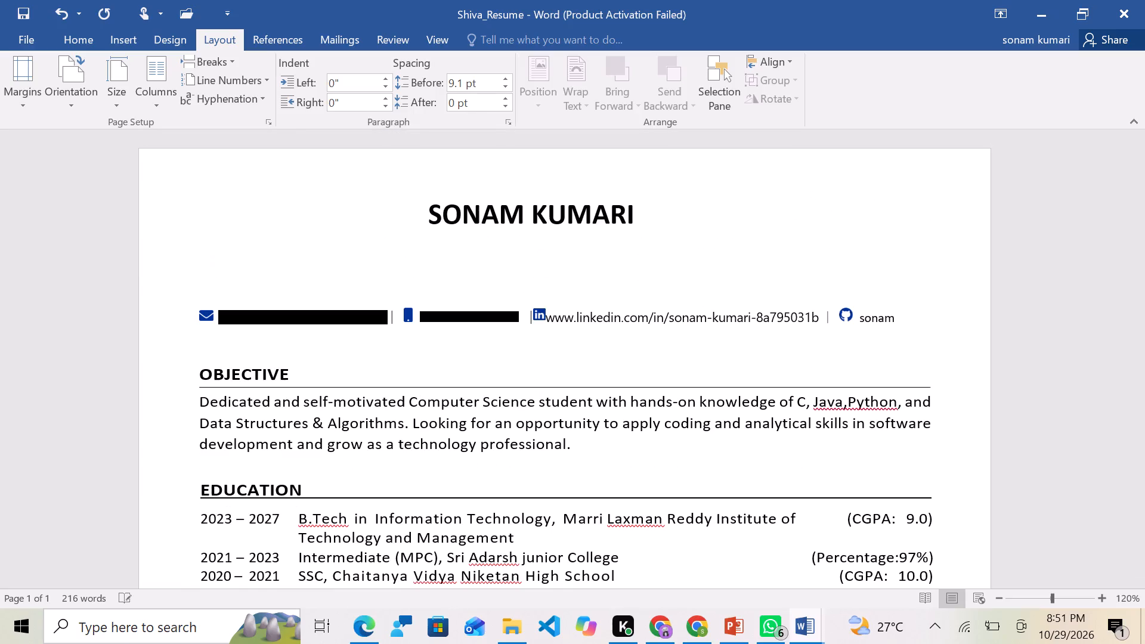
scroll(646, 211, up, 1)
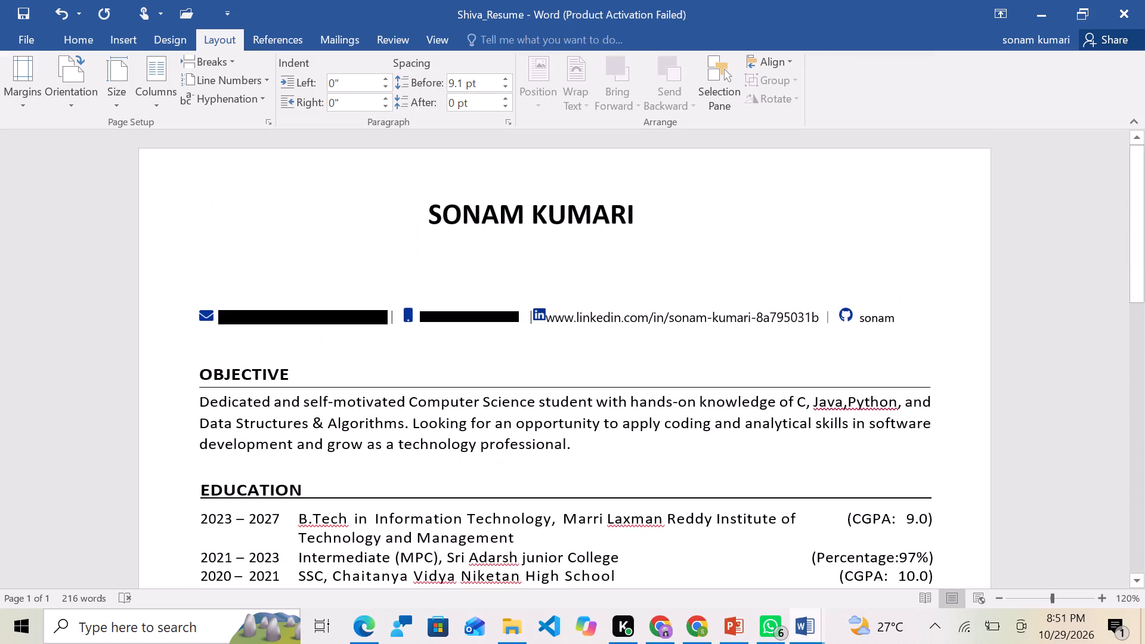
Insert a blank line above the name heading and add 20 spaces before the name to move it back towards the centre.
click(431, 212)
key(Return)
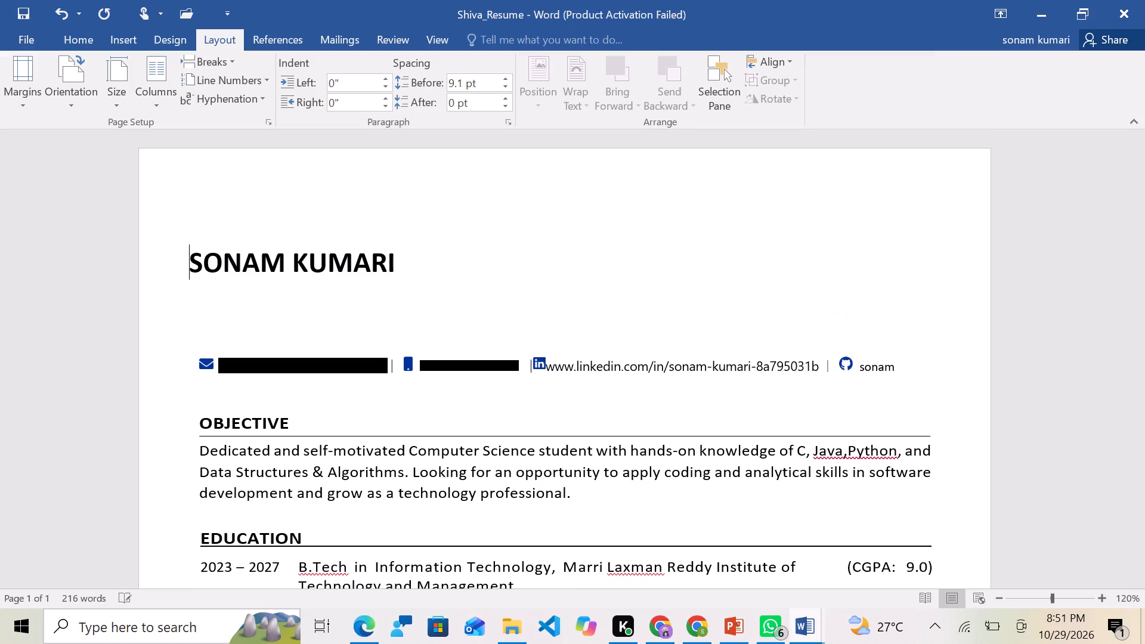
key(space)
key(space)
key(space)
key(space)
key(space)
key(space)
key(space)
key(space)
key(space)
key(space)
key(space)
key(space)
key(space)
key(space)
key(space)
key(space)
key(space)
key(space)
key(space)
key(space)
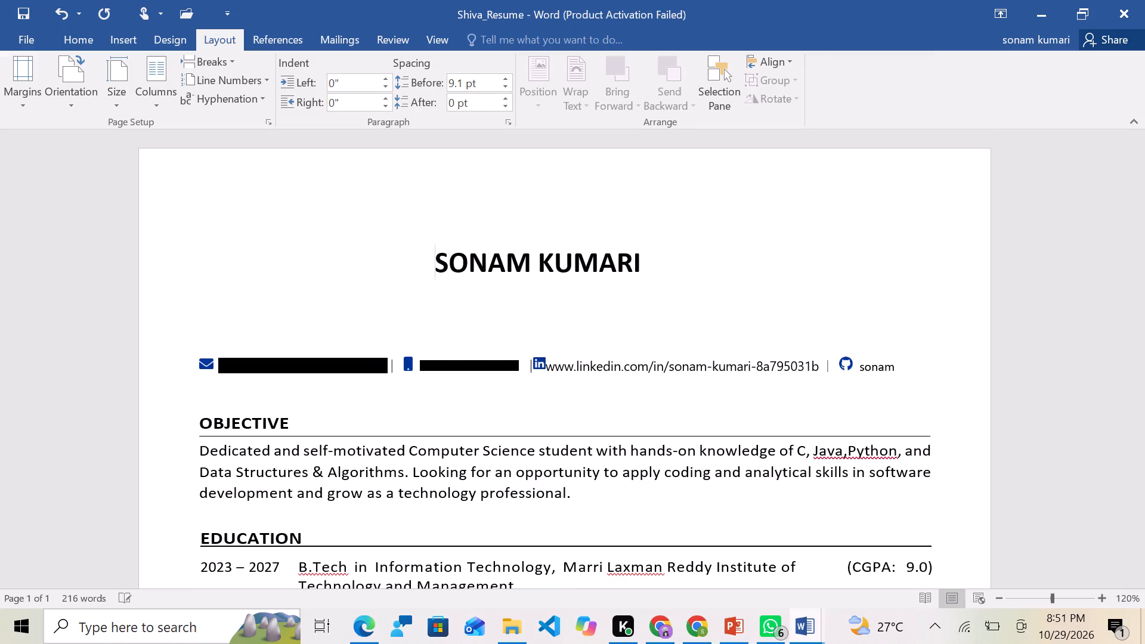
Examine the resume's page layout in the print preview and return to editing.
click(190, 352)
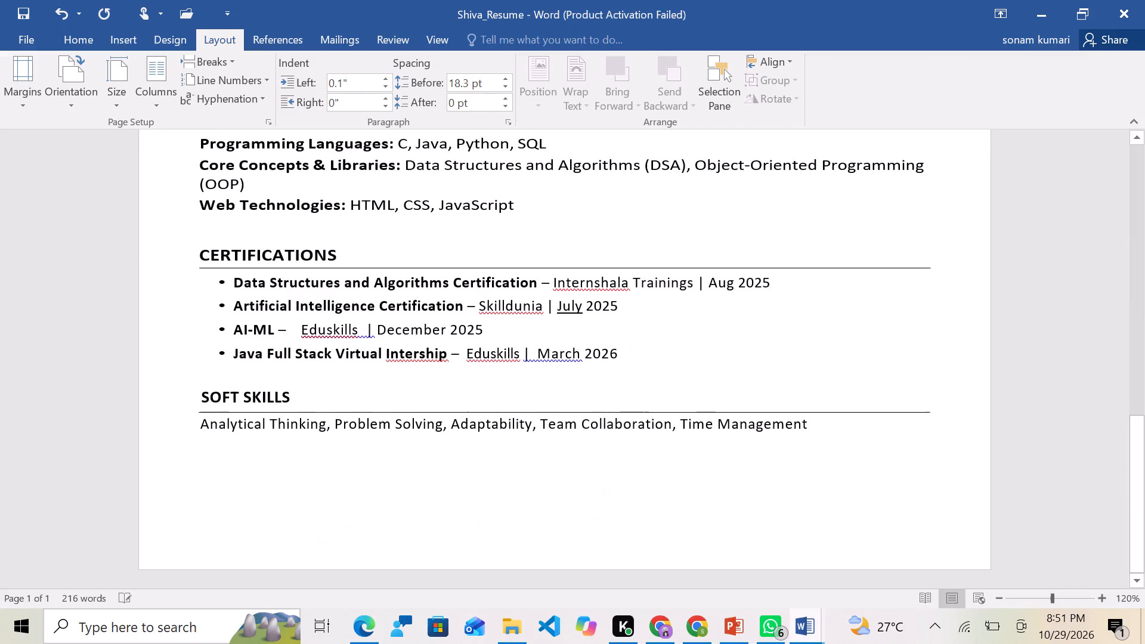
scroll(387, 342, up, 5)
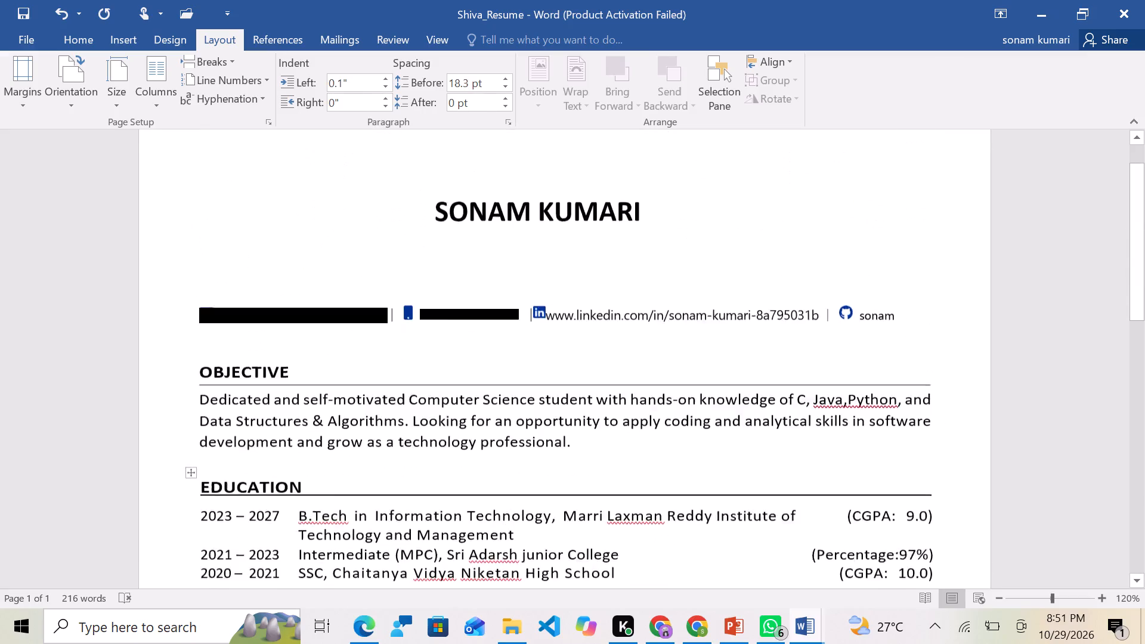
key(ctrl+p)
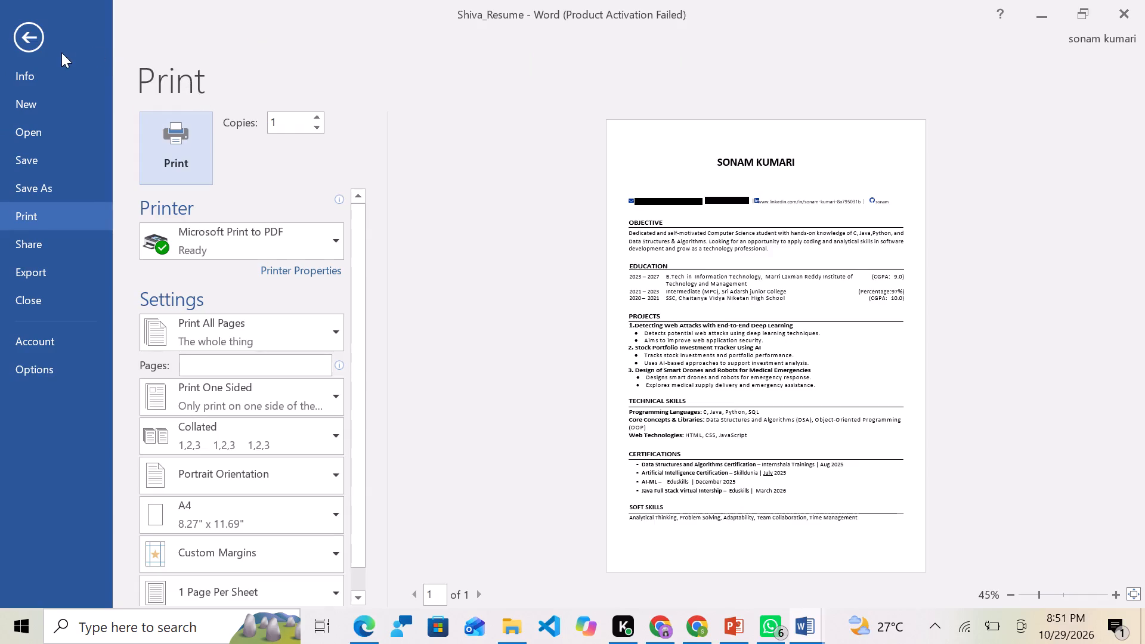
click(25, 35)
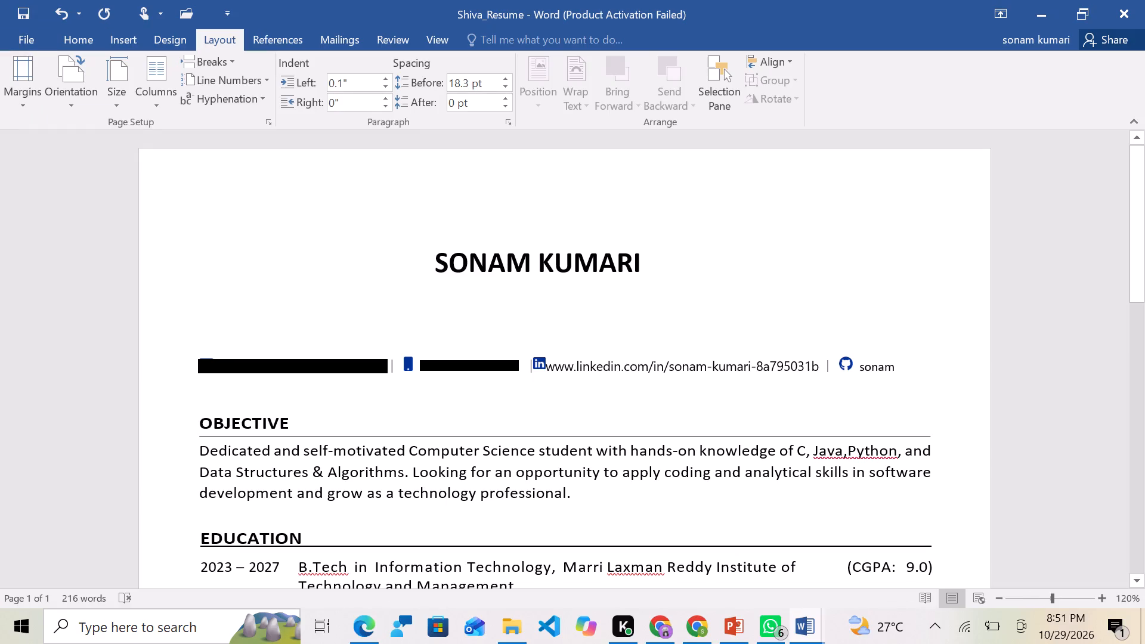
Remove the left indent of the contact details line and the blank line between it and the name heading.
click(442, 264)
click(193, 363)
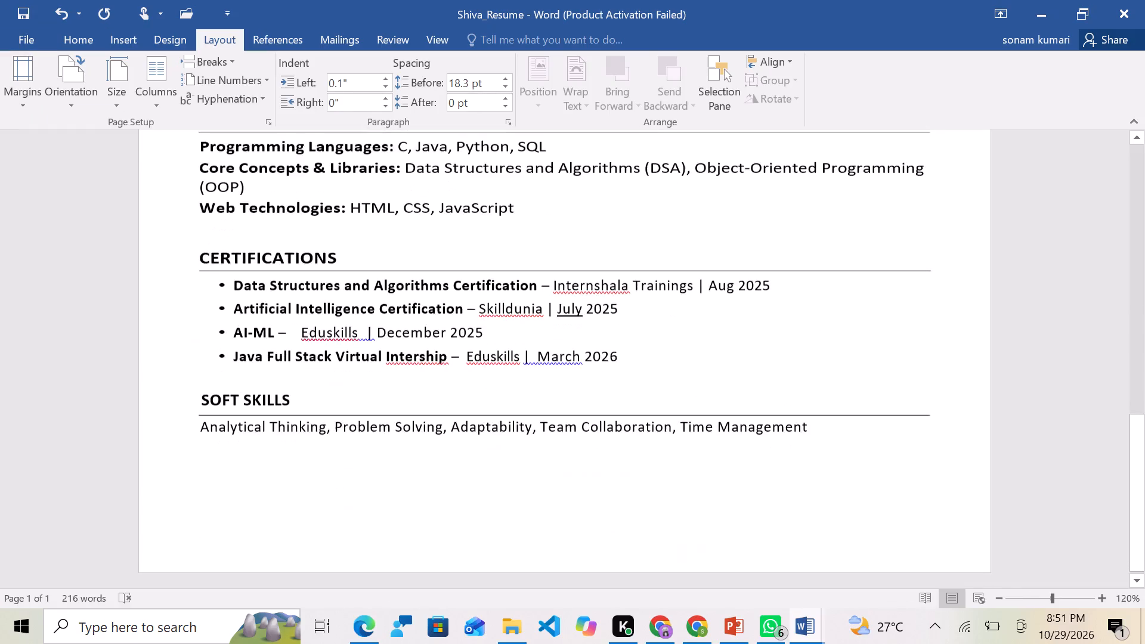
scroll(193, 363, up, 4)
click(193, 363)
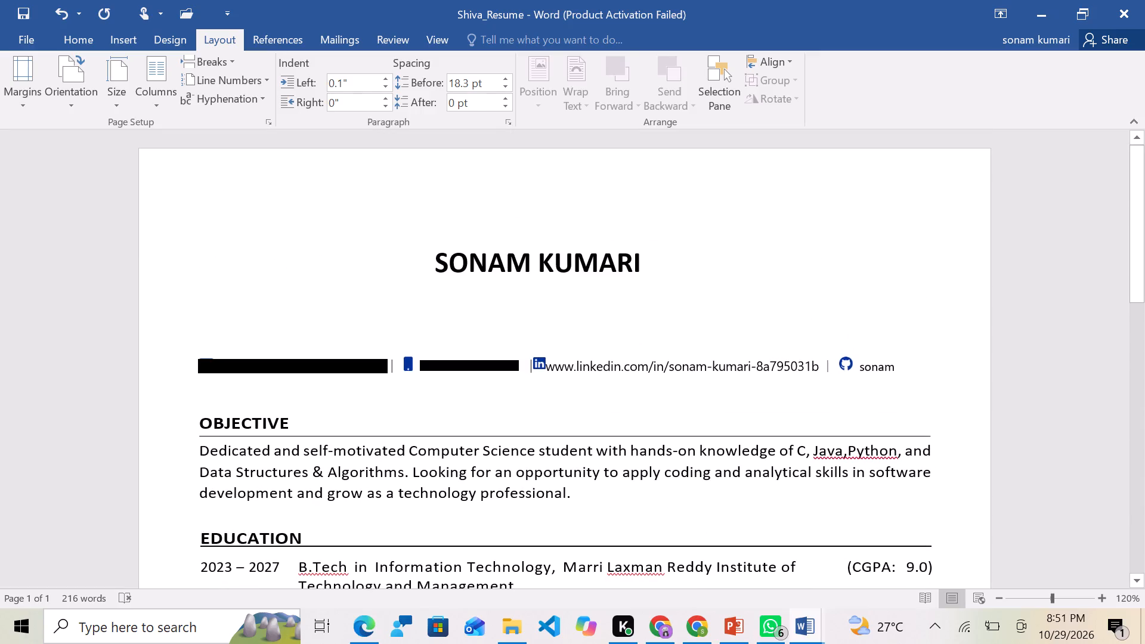
key(BackSpace)
key(BackSpace)
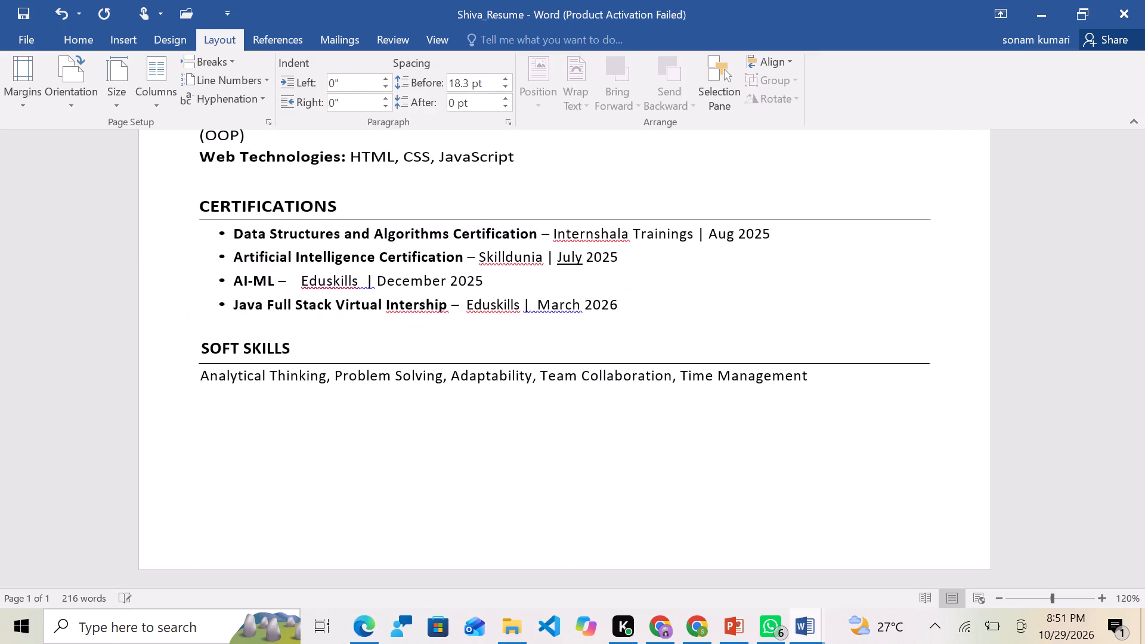
scroll(193, 363, up, 4)
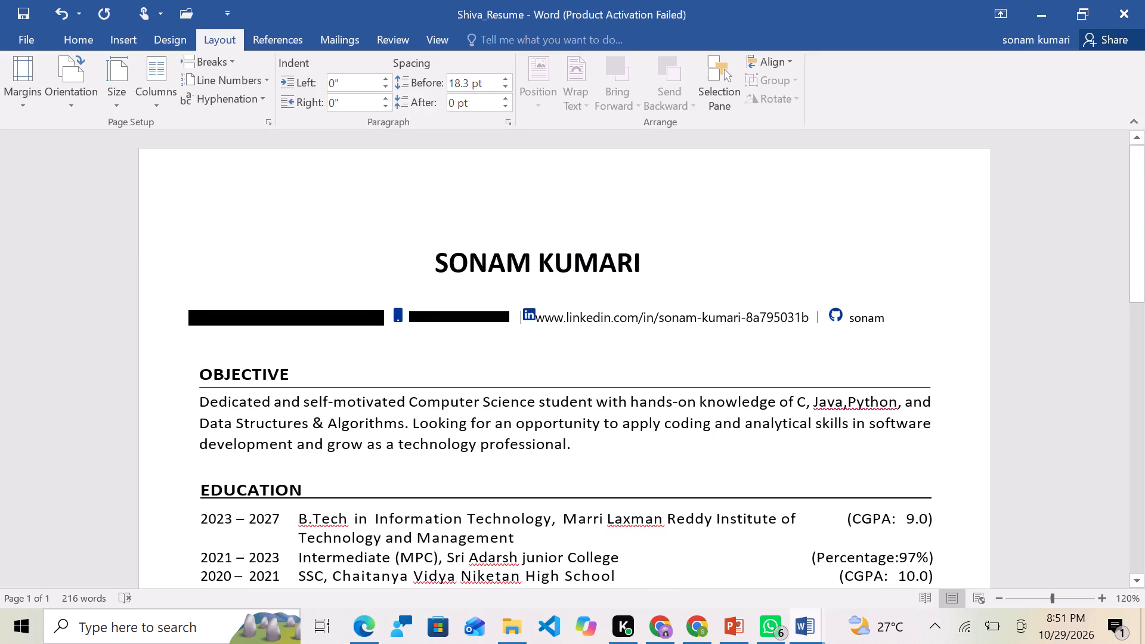
Add three spaces at the start of the contact details line to shift it inward.
key(space)
scroll(428, 263, up, 20)
scroll(428, 263, up, 11)
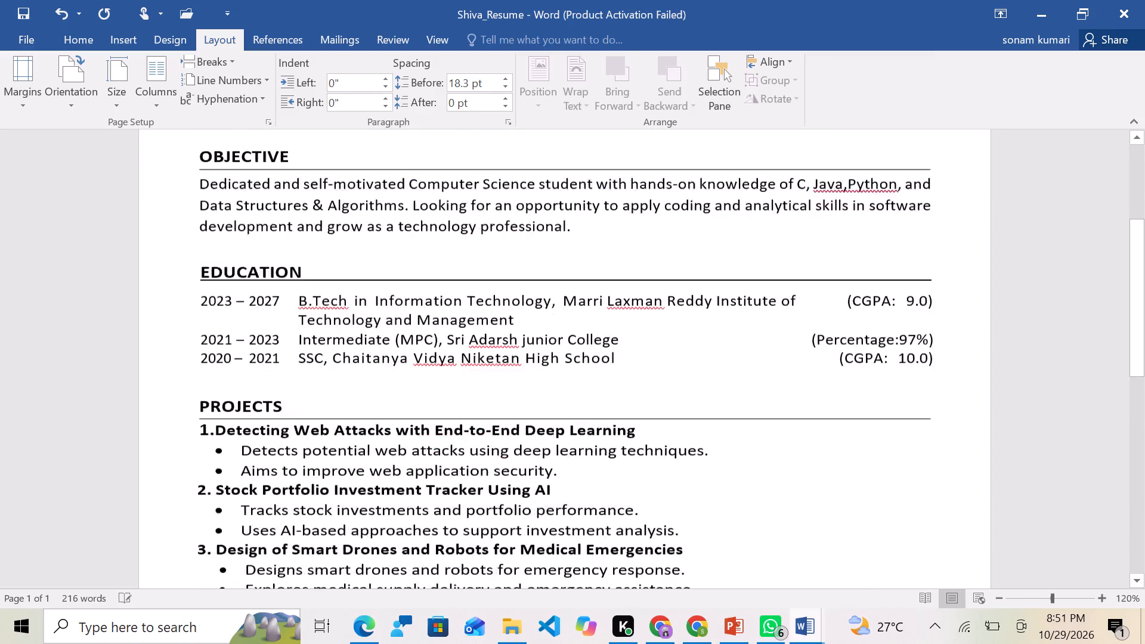
scroll(428, 263, up, 14)
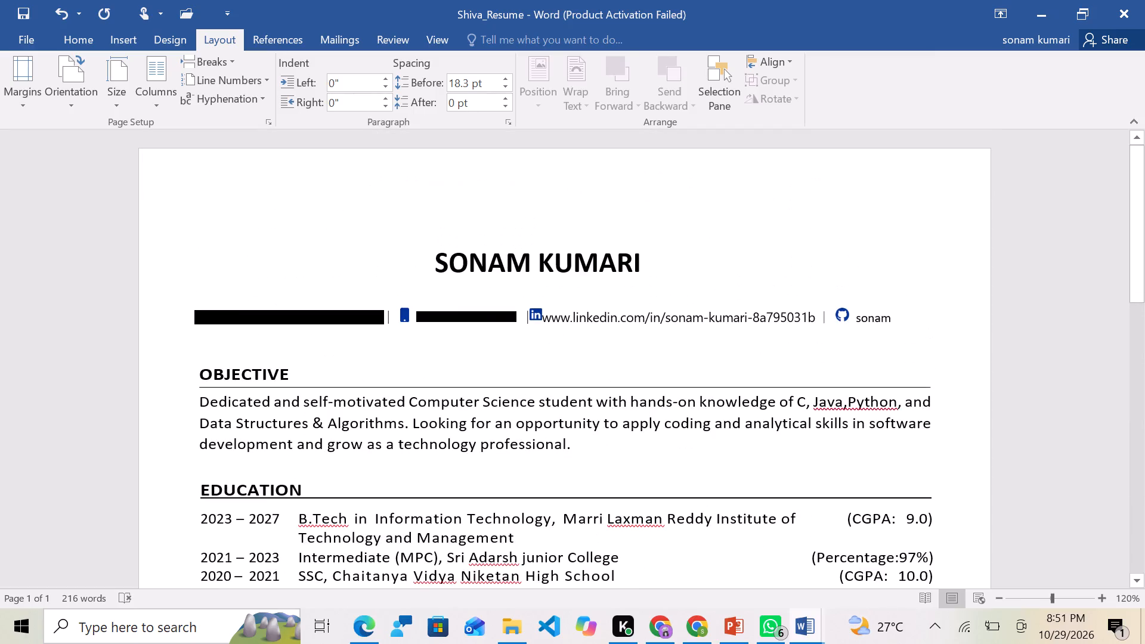
key(space)
scroll(428, 263, up, 14)
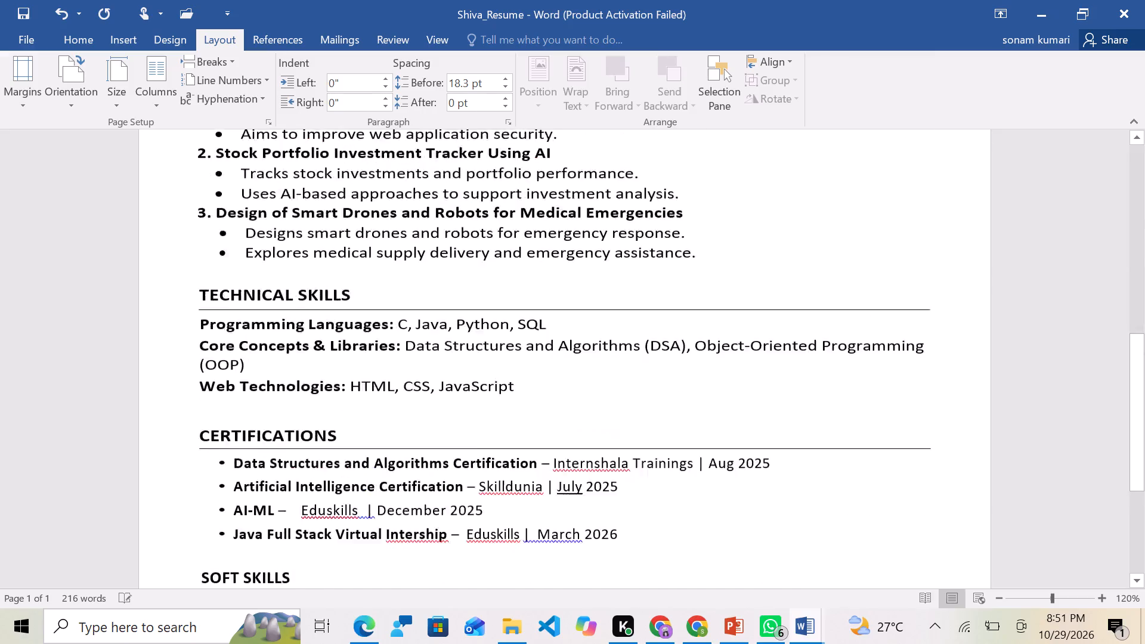
scroll(428, 263, up, 7)
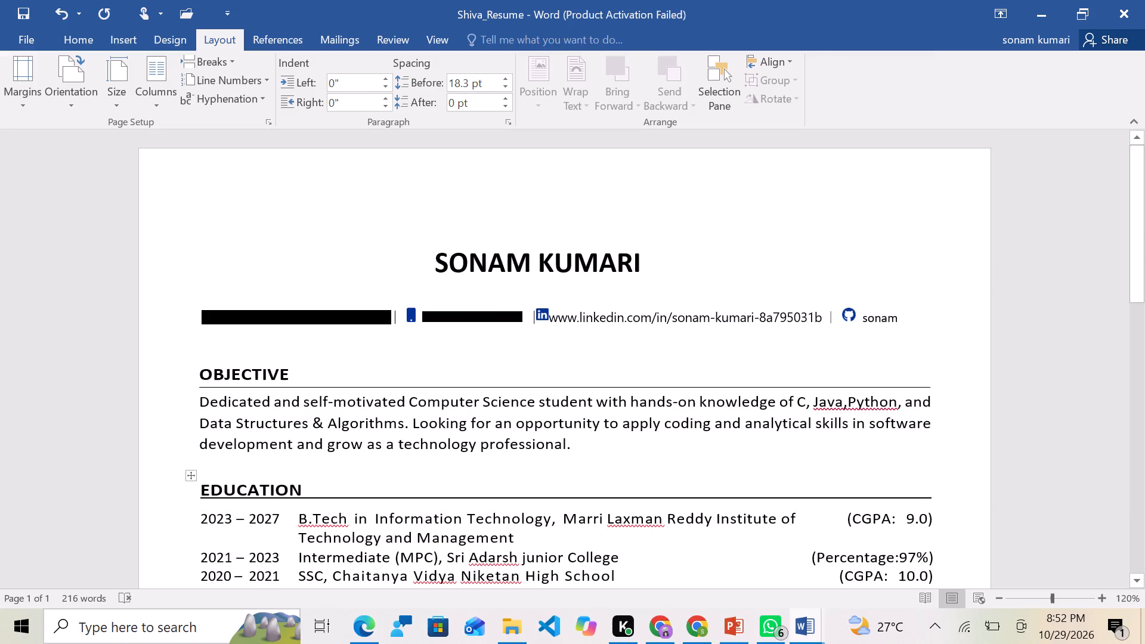
key(space)
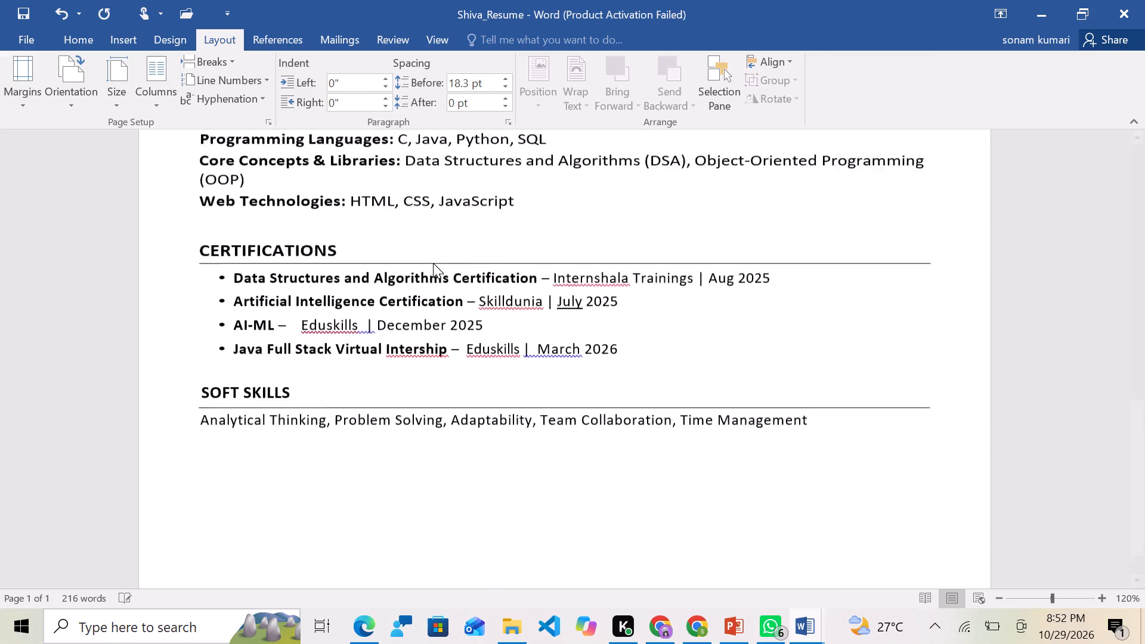
scroll(433, 263, up, 4)
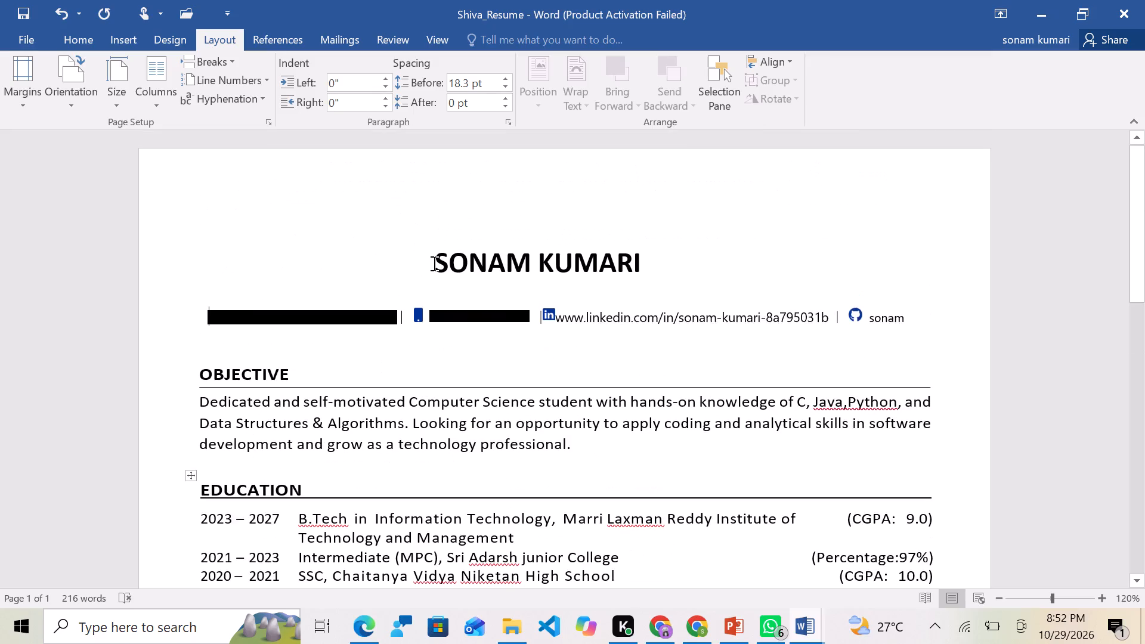
Start saving the resume to the Documents folder and enter the file name resume.
key(ctrl+s)
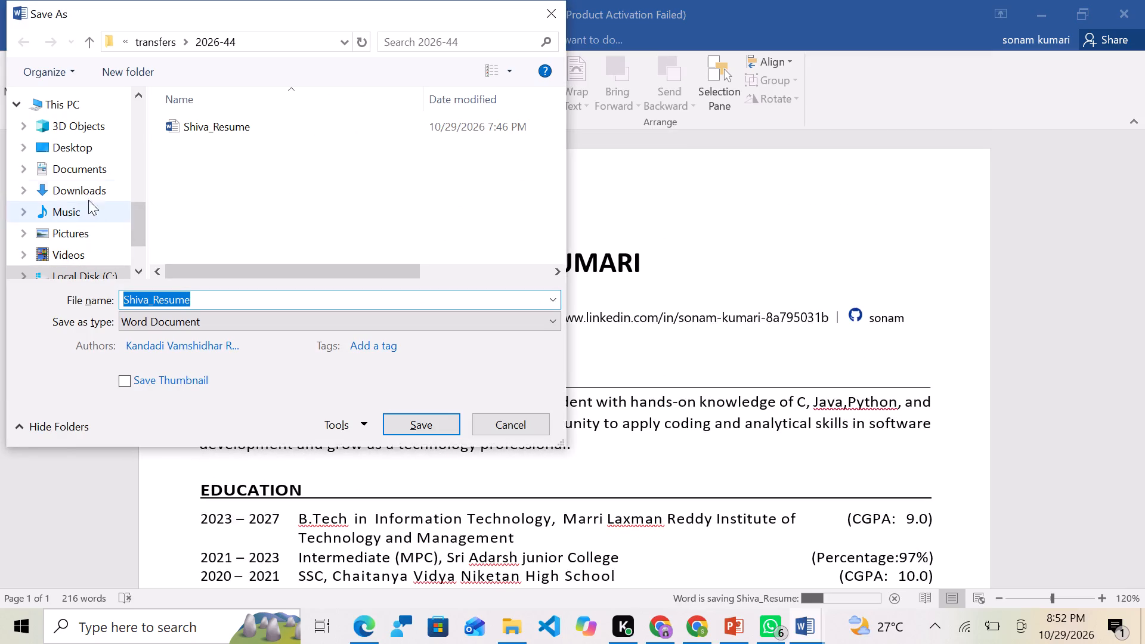
click(88, 179)
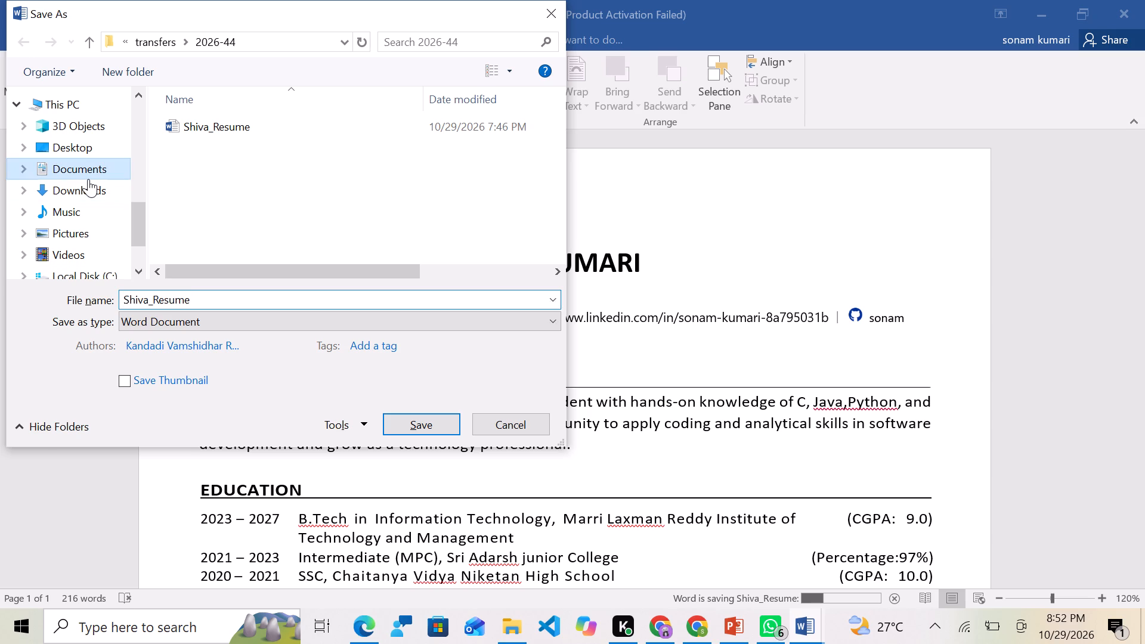
click(200, 305)
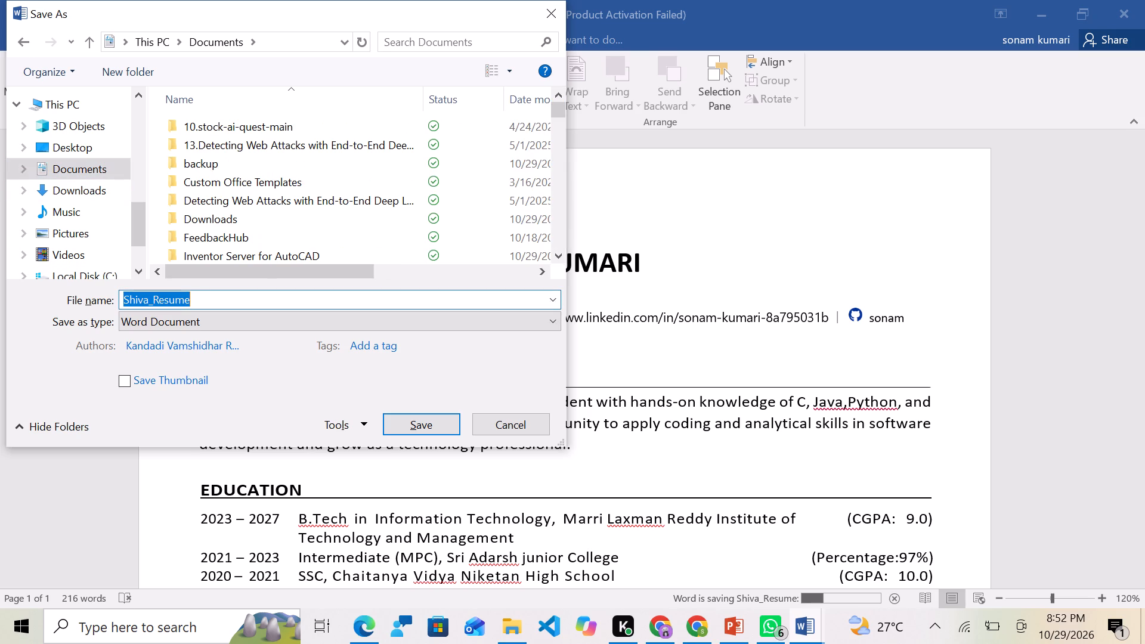
click(199, 305)
click(149, 302)
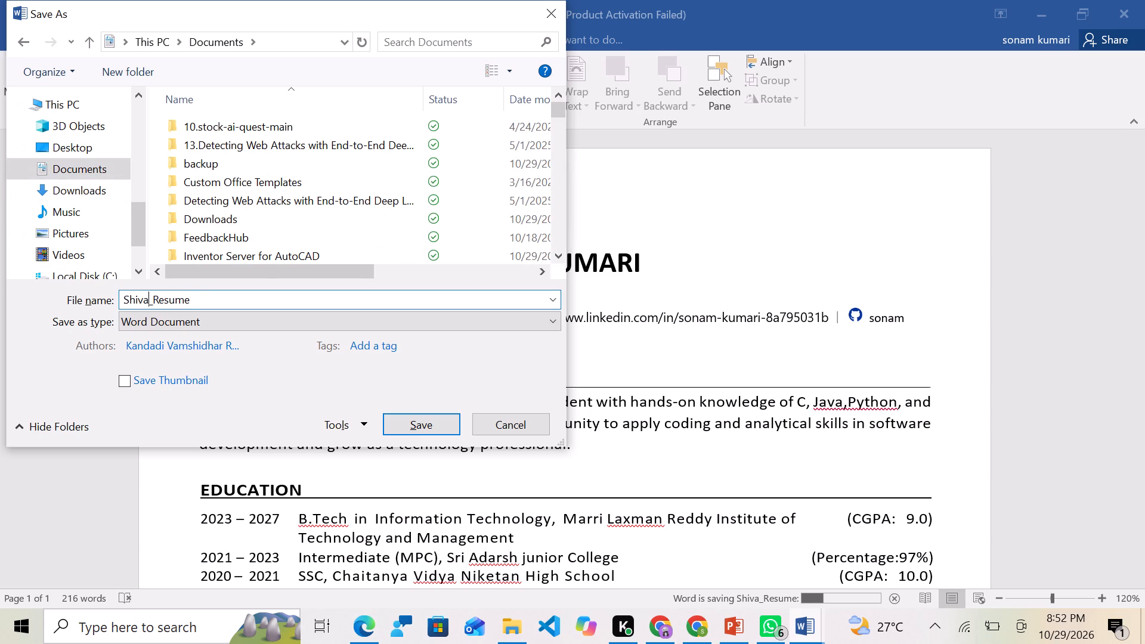
key(BackSpace)
key(BackSpace)
key(BackSpace)
key(BackSpace)
key(BackSpace)
key(BackSpace)
click(131, 301)
key(Left)
key(BackSpace)
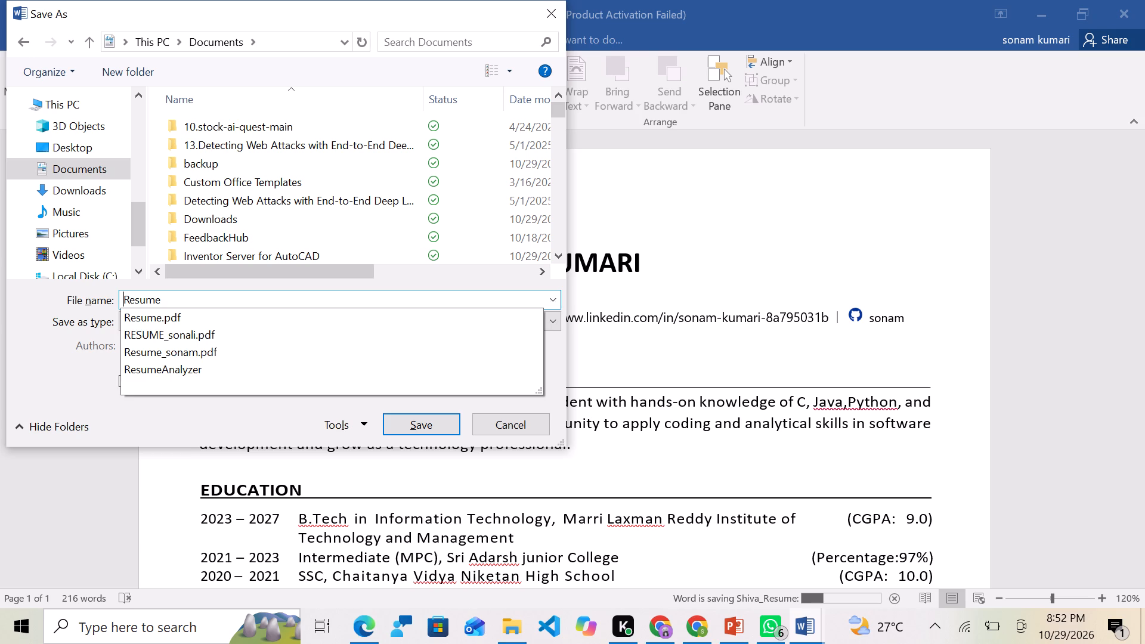
click(158, 302)
key(BackSpace)
key(BackSpace)
key(BackSpace)
key(BackSpace)
key(BackSpace)
key(BackSpace)
key(BackSpace)
key(BackSpace)
key(BackSpace)
key(BackSpace)
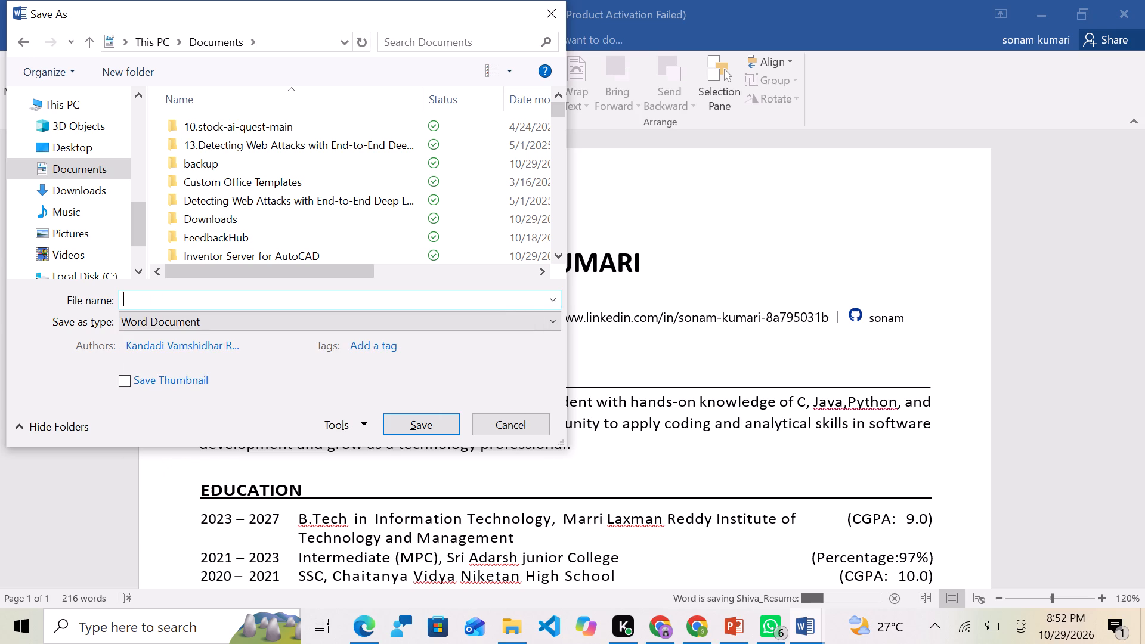
text(res)
text(ume)
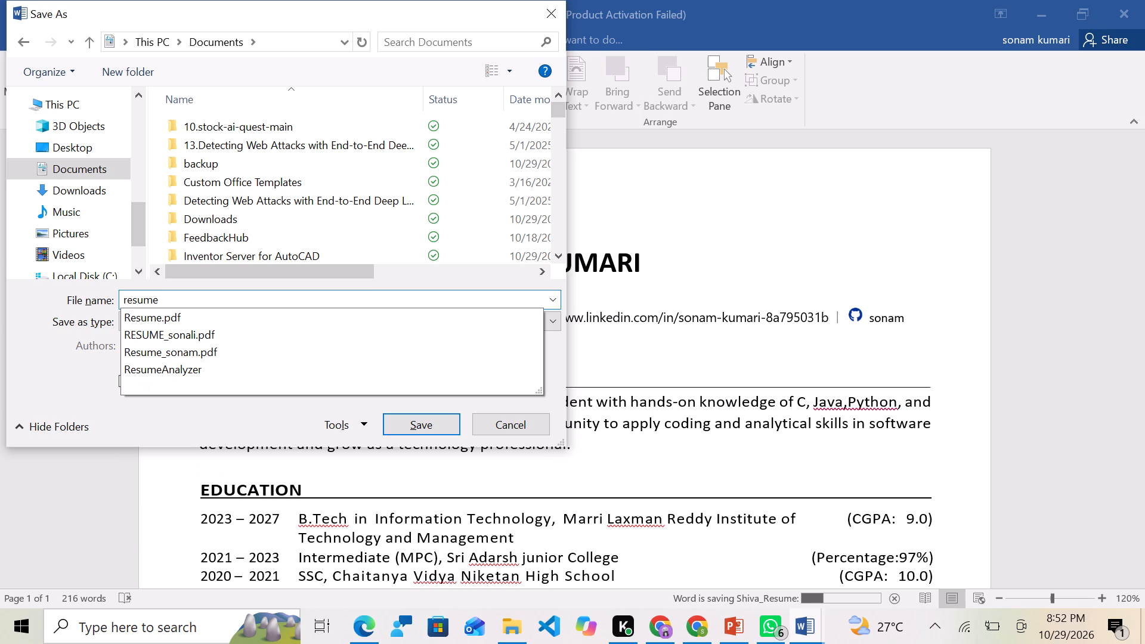
click(169, 302)
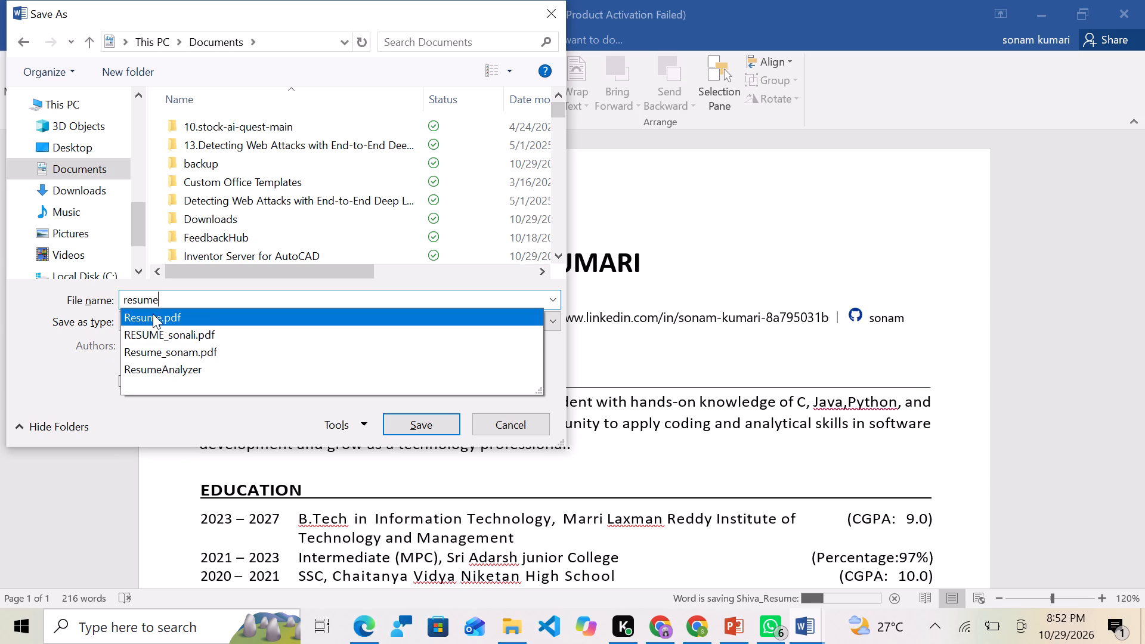
click(168, 293)
click(35, 305)
Set the file type to PDF, try saving under the name resume, and decline replacing the existing file.
click(197, 315)
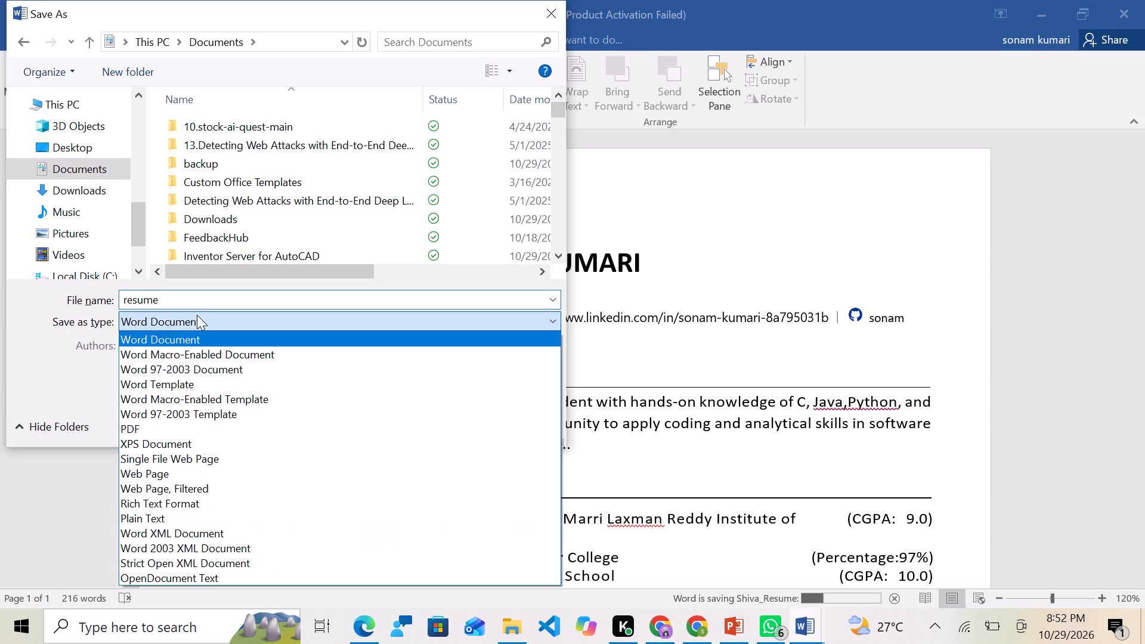
click(148, 423)
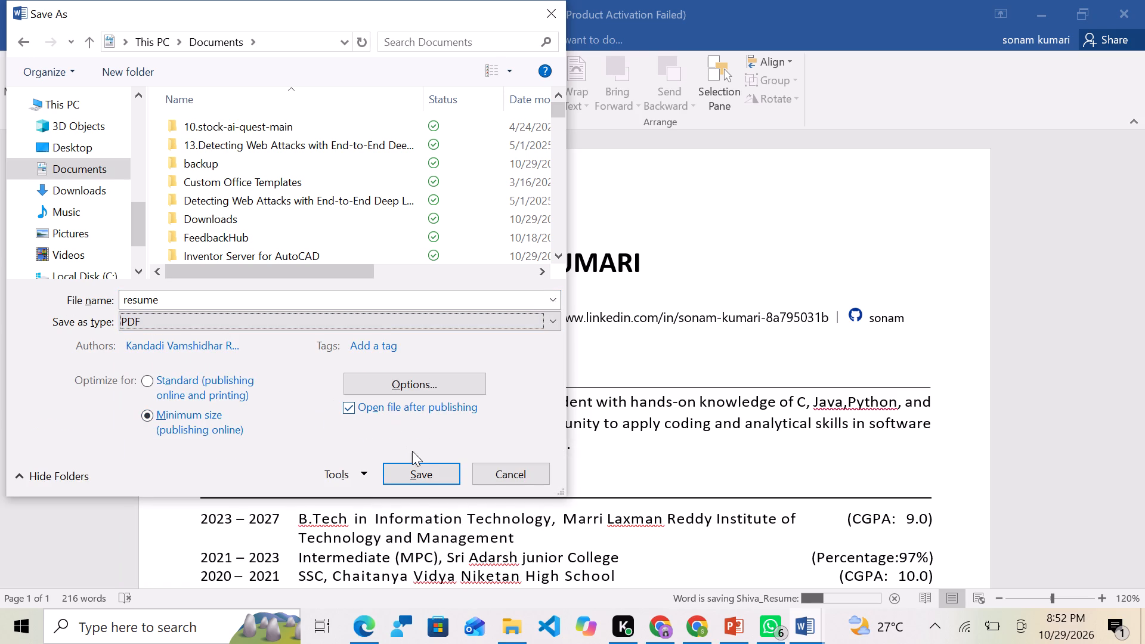
click(418, 470)
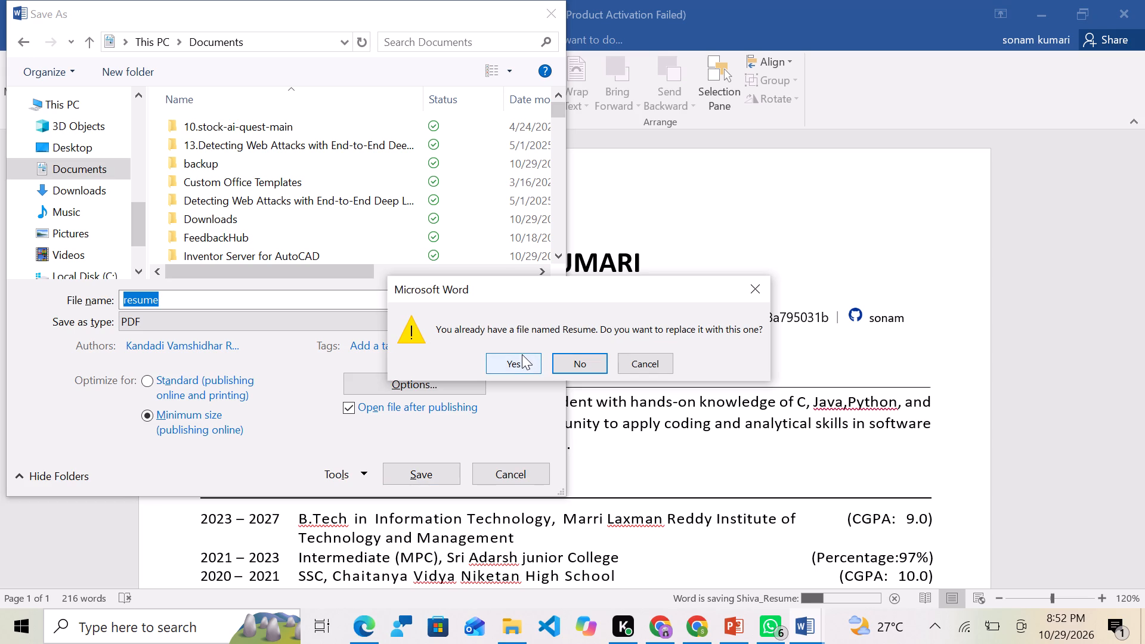
click(208, 296)
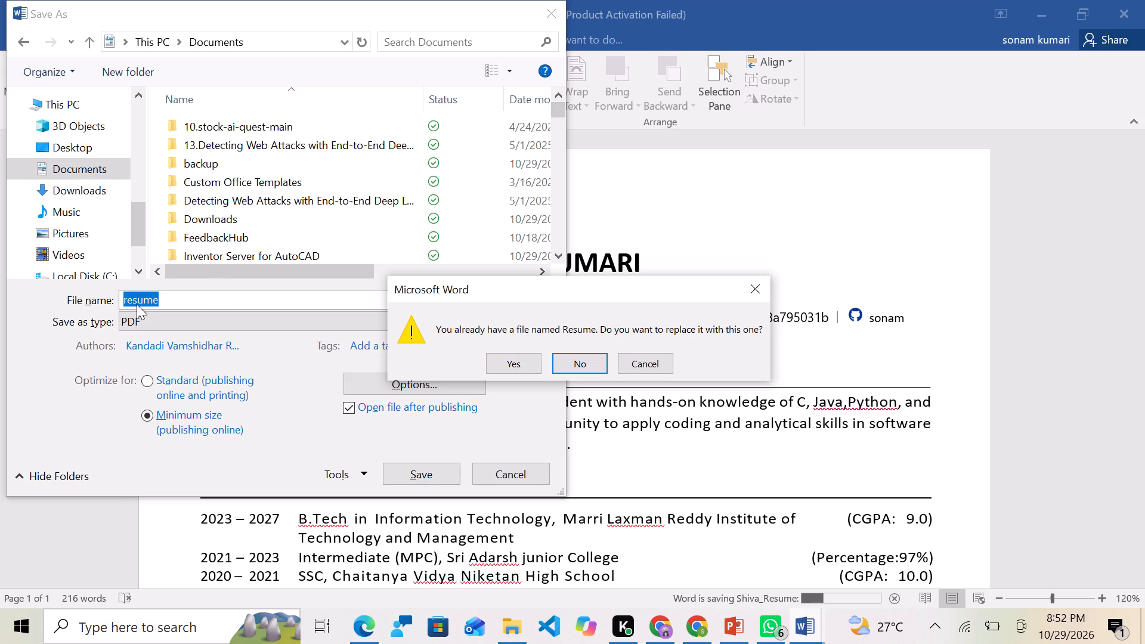
click(570, 363)
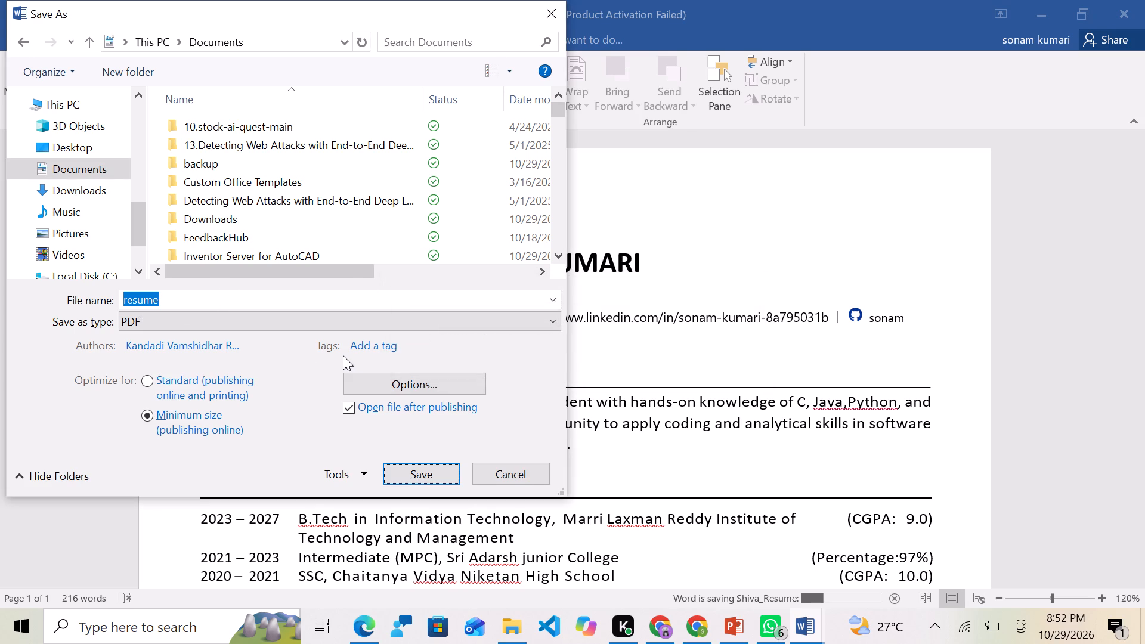
Change the file name to sonam_resume and save the PDF in Documents.
click(245, 295)
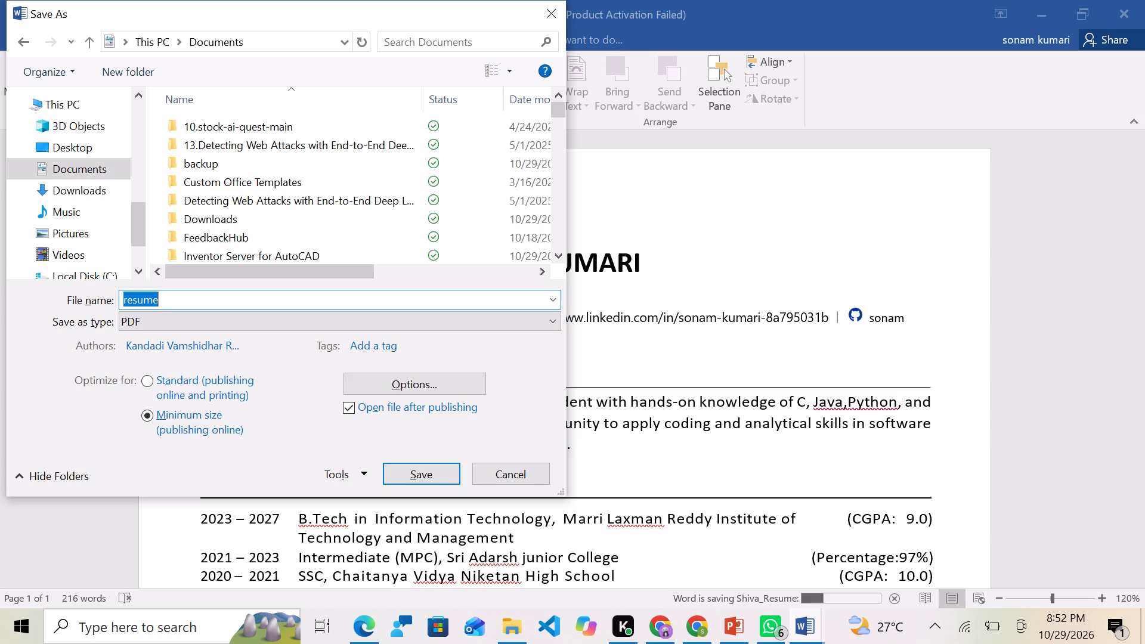
click(185, 296)
key(BackSpace)
key(BackSpace)
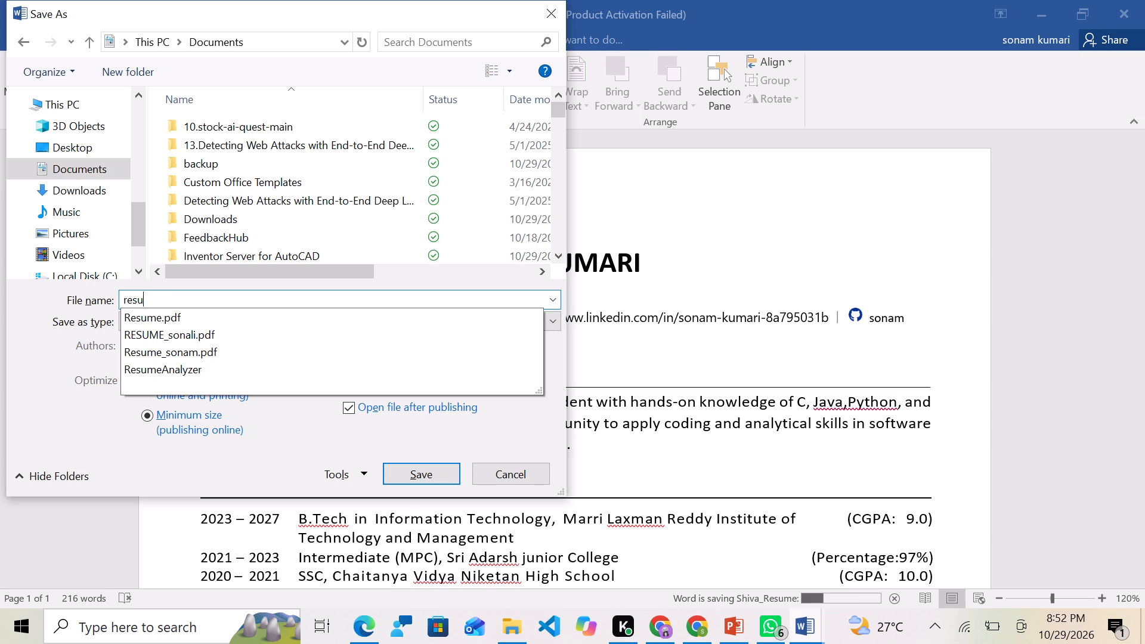
key(BackSpace)
key(BackSpace)
key(BackSpace)
key(BackSpace)
key(BackSpace)
text(sonam)
text(_resume)
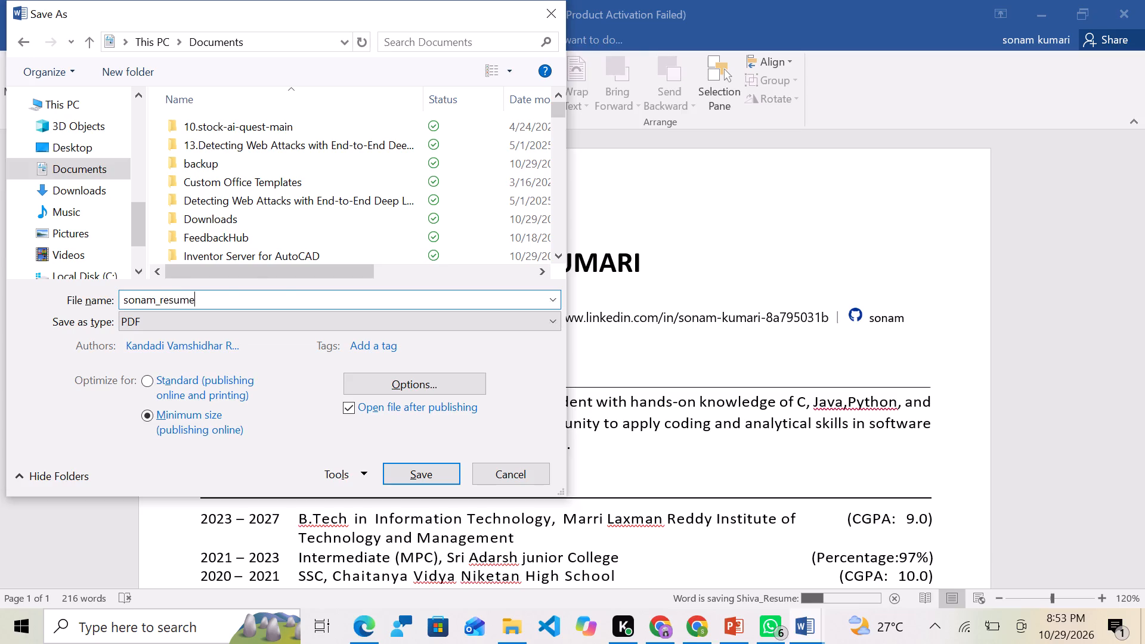
click(422, 478)
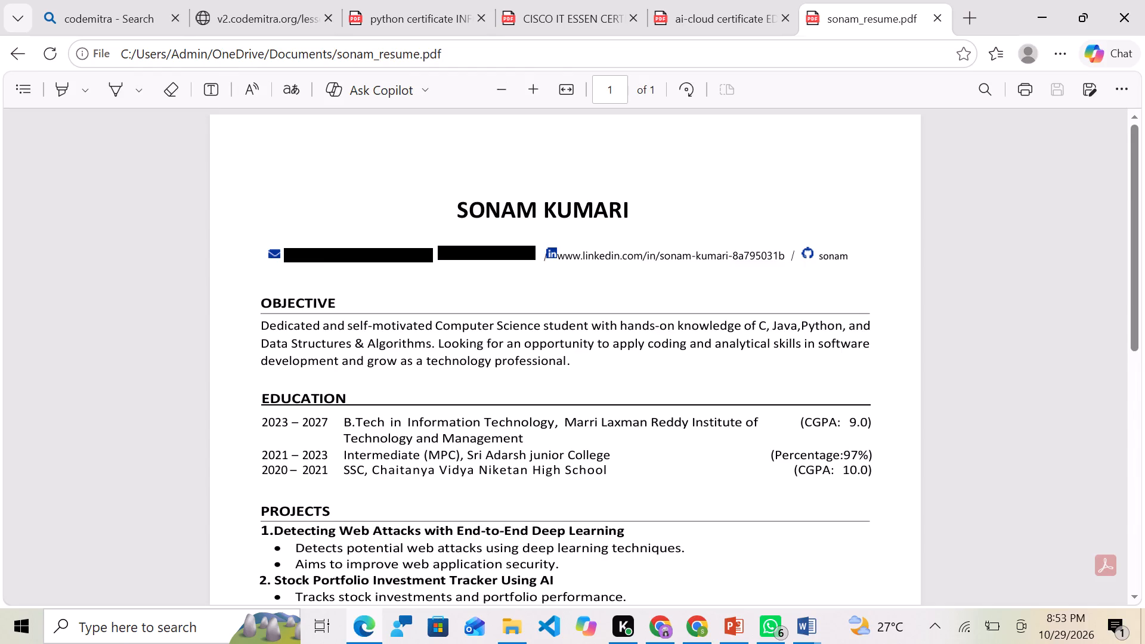
Switch back to the resume in Word and tighten the gap between the phone number and the LinkedIn entry by one character.
click(810, 620)
click(728, 567)
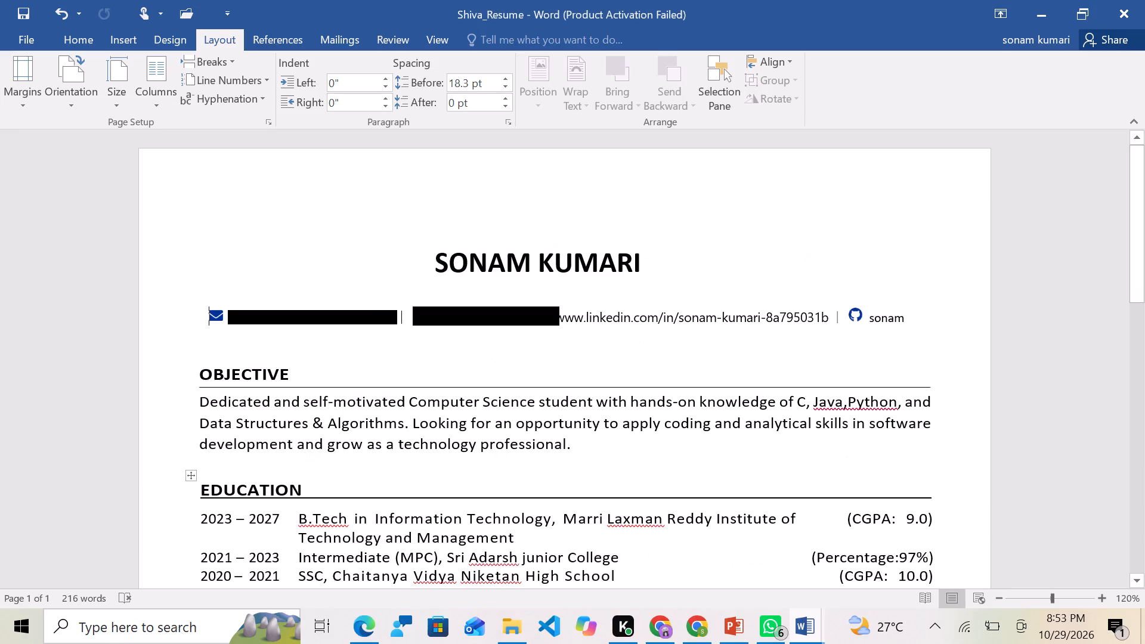
click(534, 318)
key(Return)
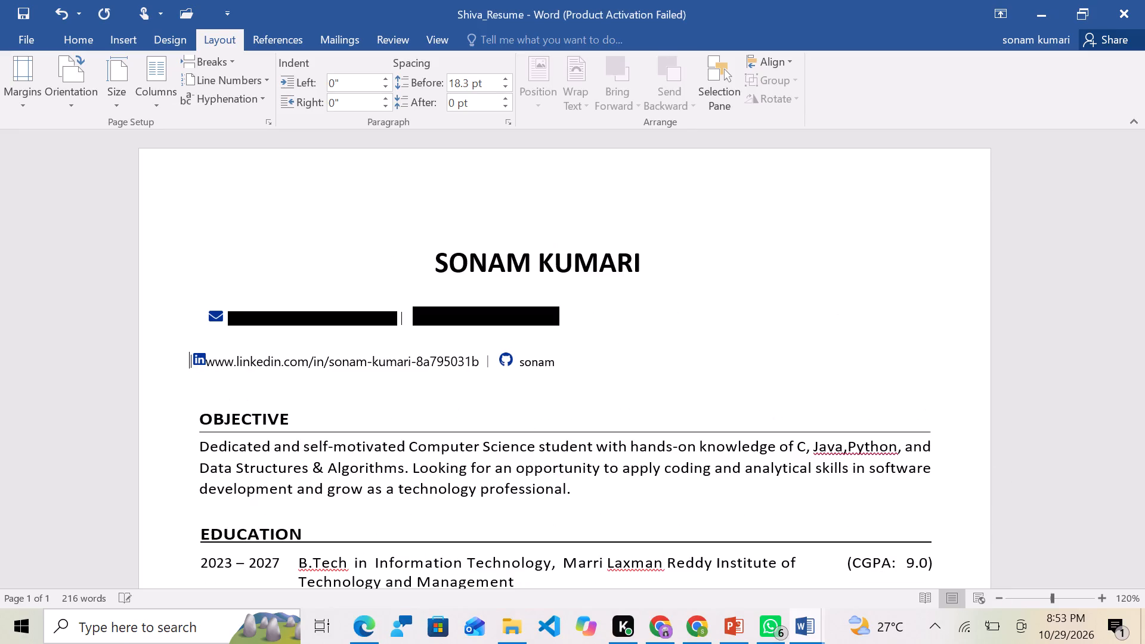
key(BackSpace)
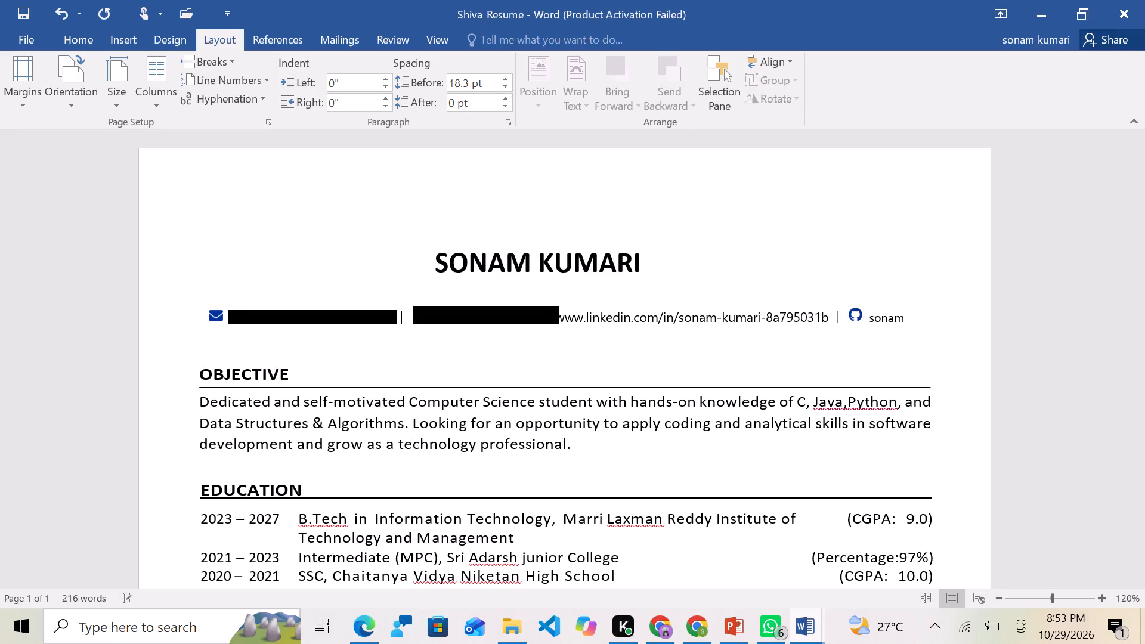
key(space)
key(BackSpace)
key(BackSpace)
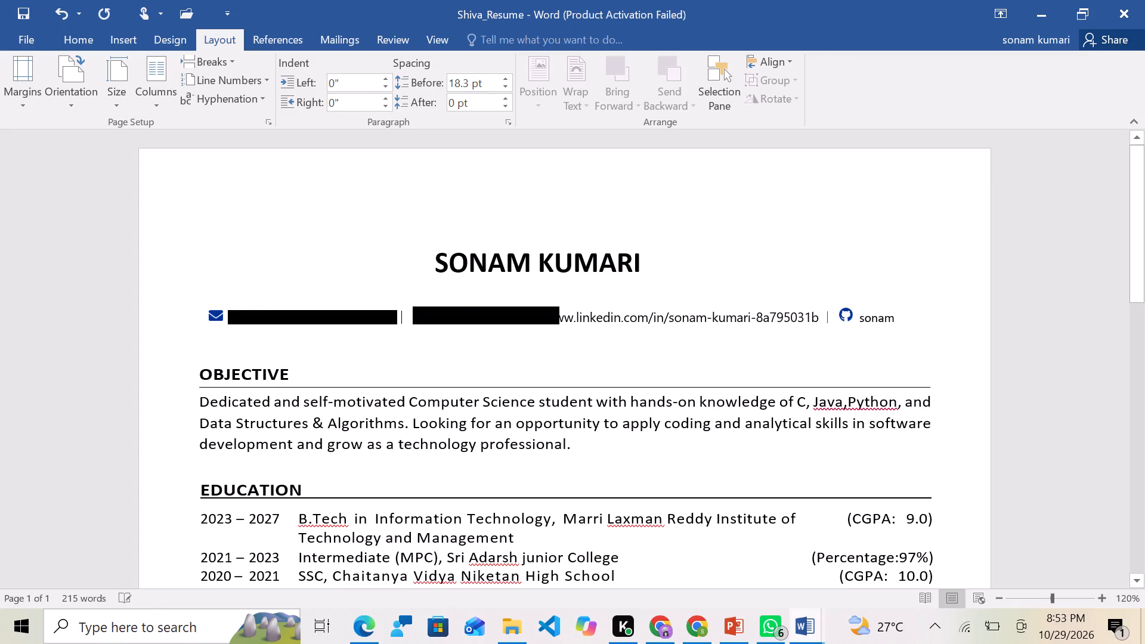
Insert one space between the LinkedIn icon and the LinkedIn address in the contact details line.
click(534, 317)
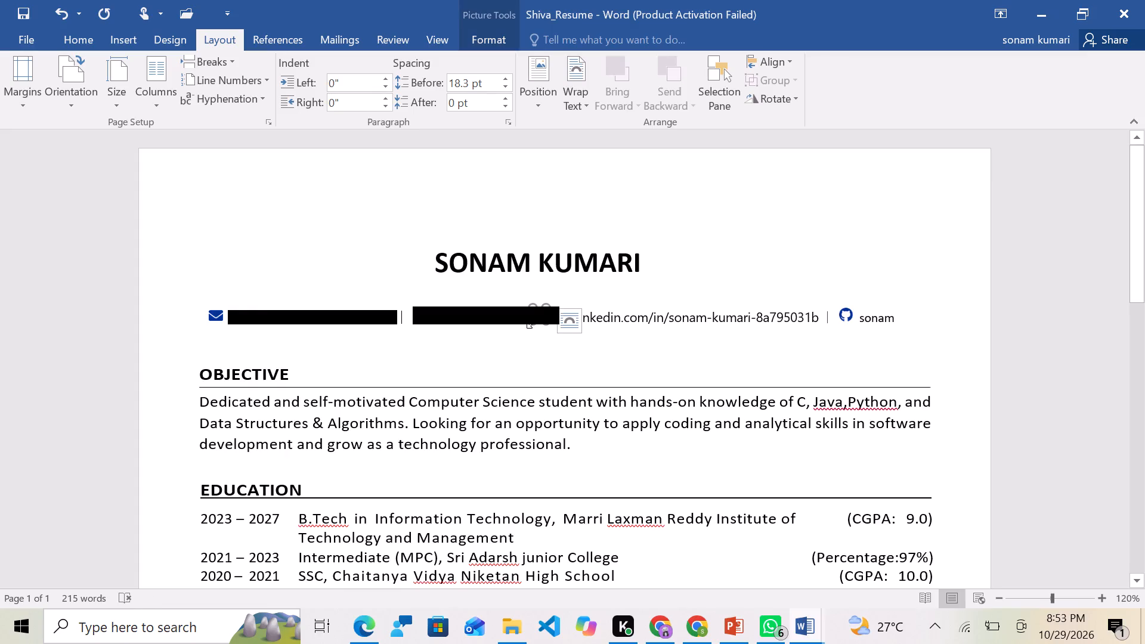
click(553, 285)
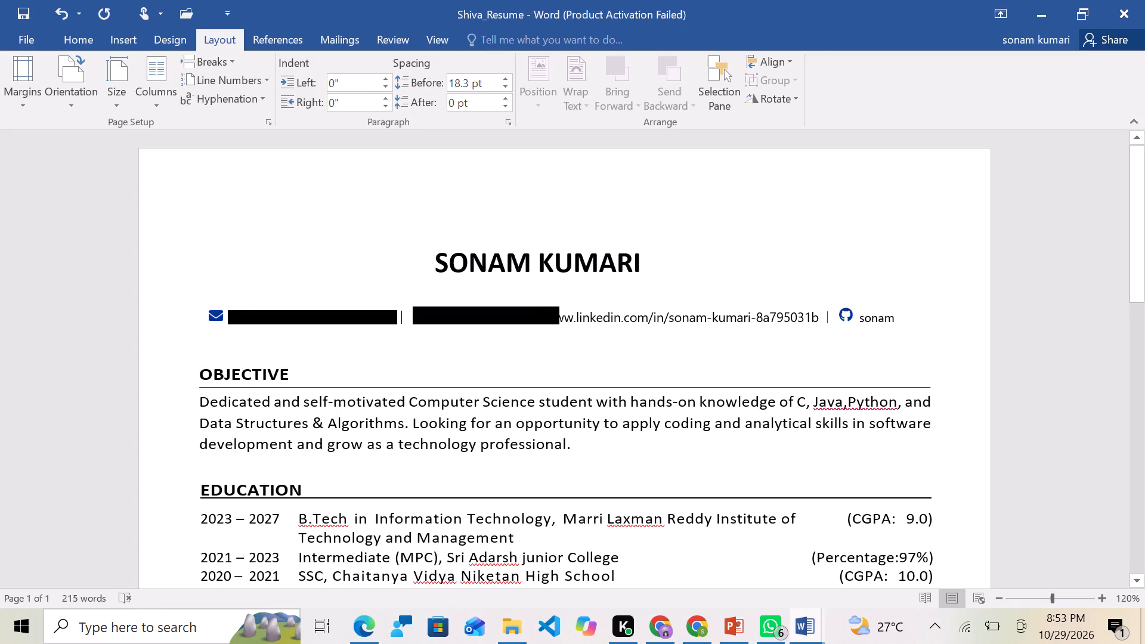
key(Left)
key(Left)
key(Up)
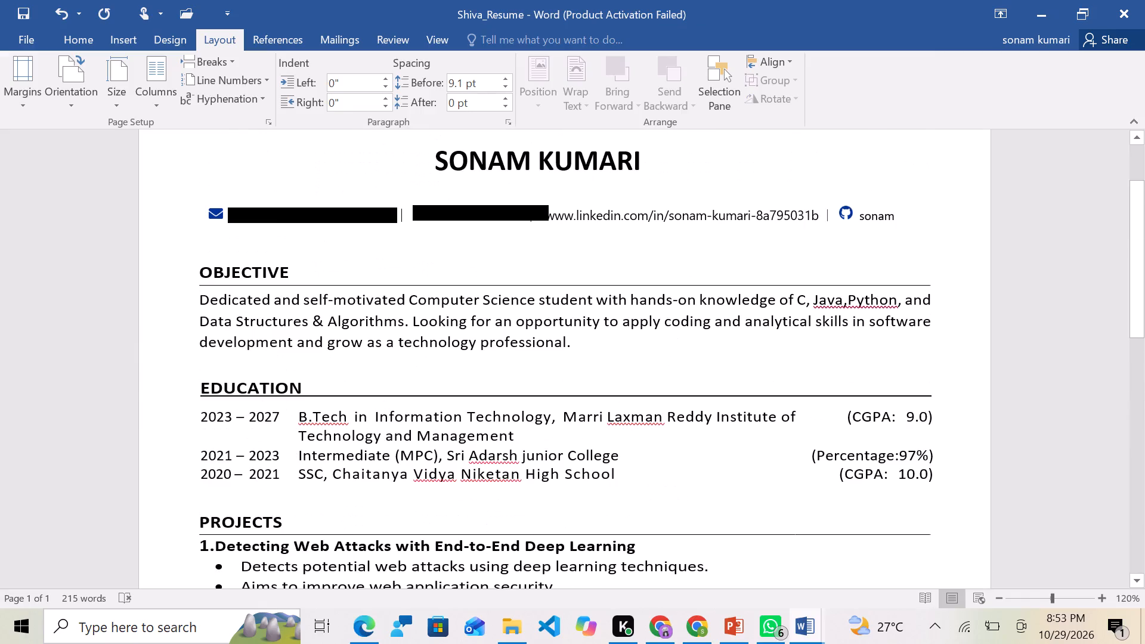
key(Down)
click(543, 217)
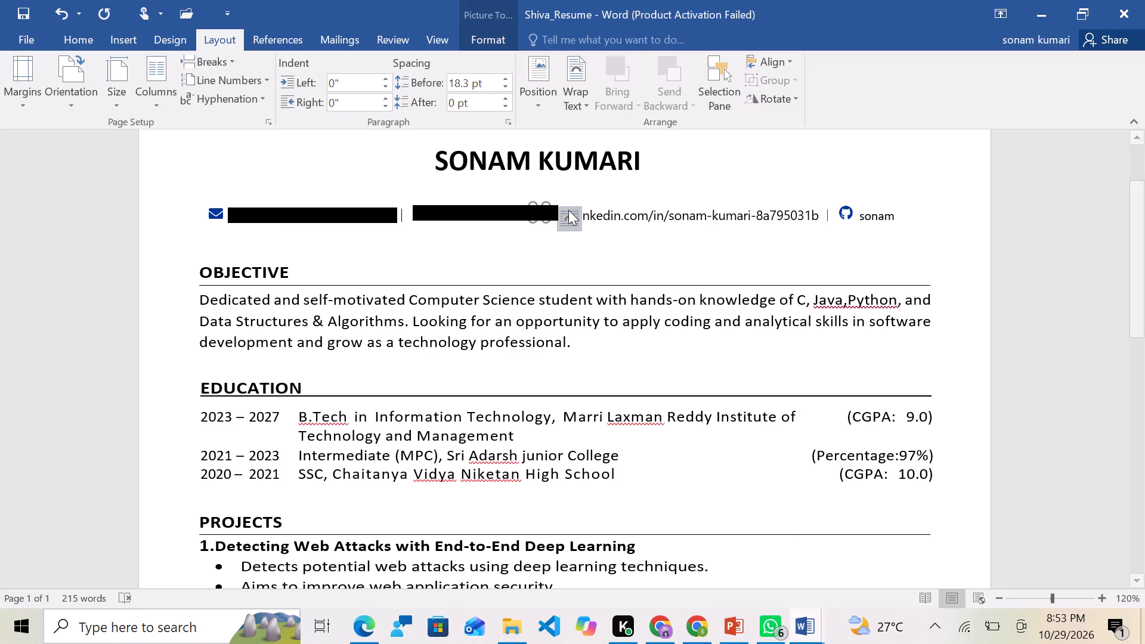
click(621, 212)
key(Left)
key(Left)
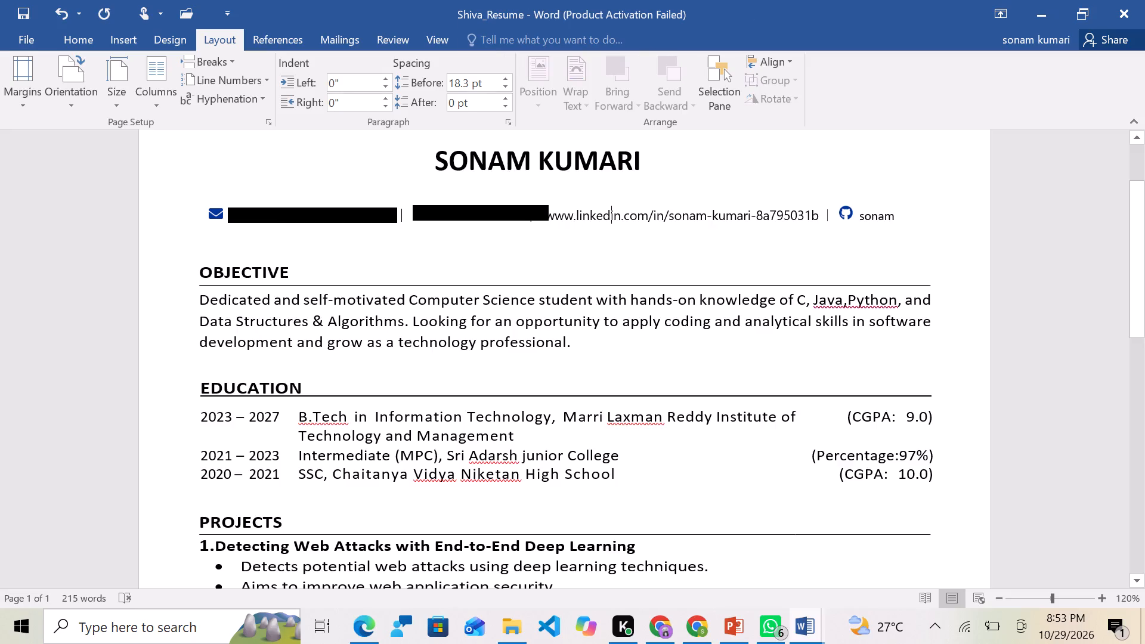
key(Left)
key(Left)
key(Left)
key(Left)
key(Left)
key(Left)
key(Left)
key(Left)
key(Left)
key(Left)
key(space)
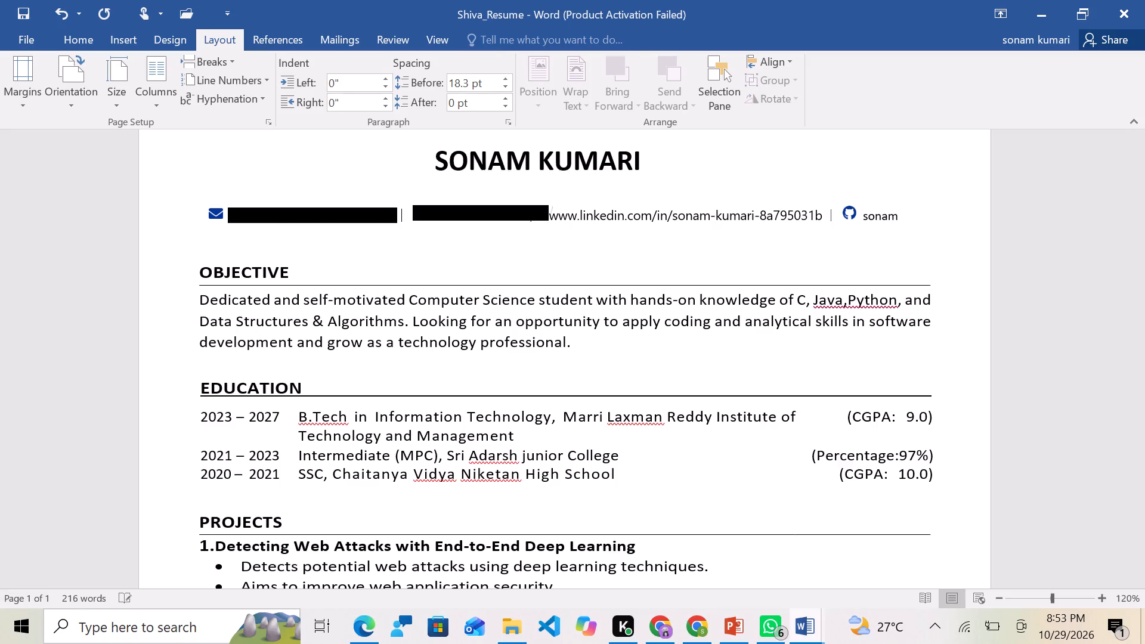
key(Left)
key(Left)
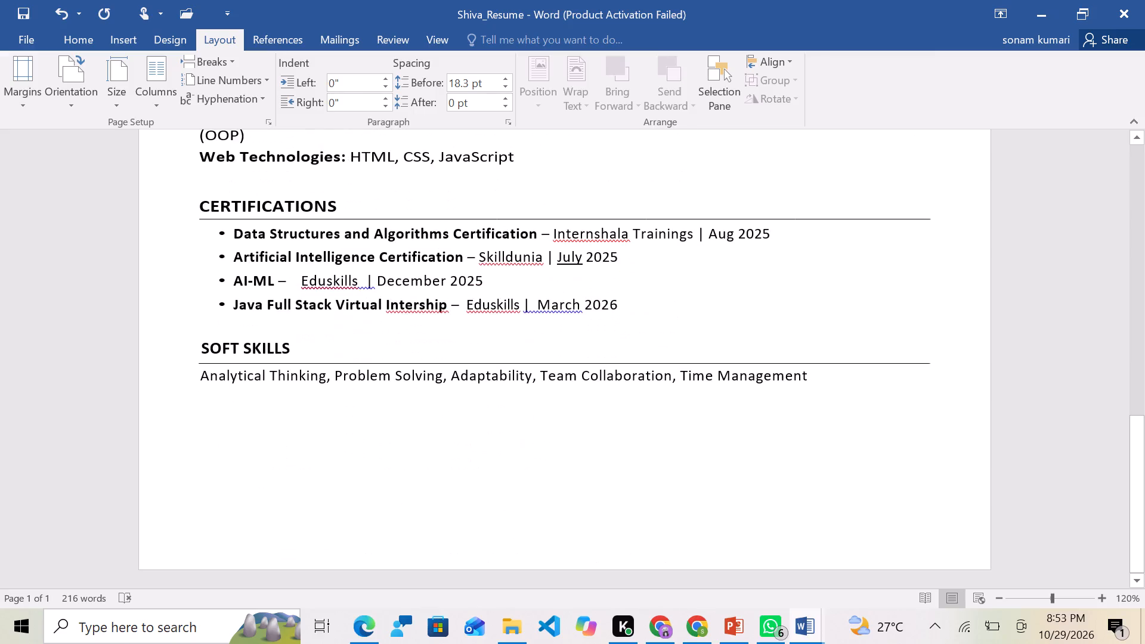
Insert one space between the separator after the phone number and the LinkedIn icon in the contact details line.
scroll(621, 211, up, 4)
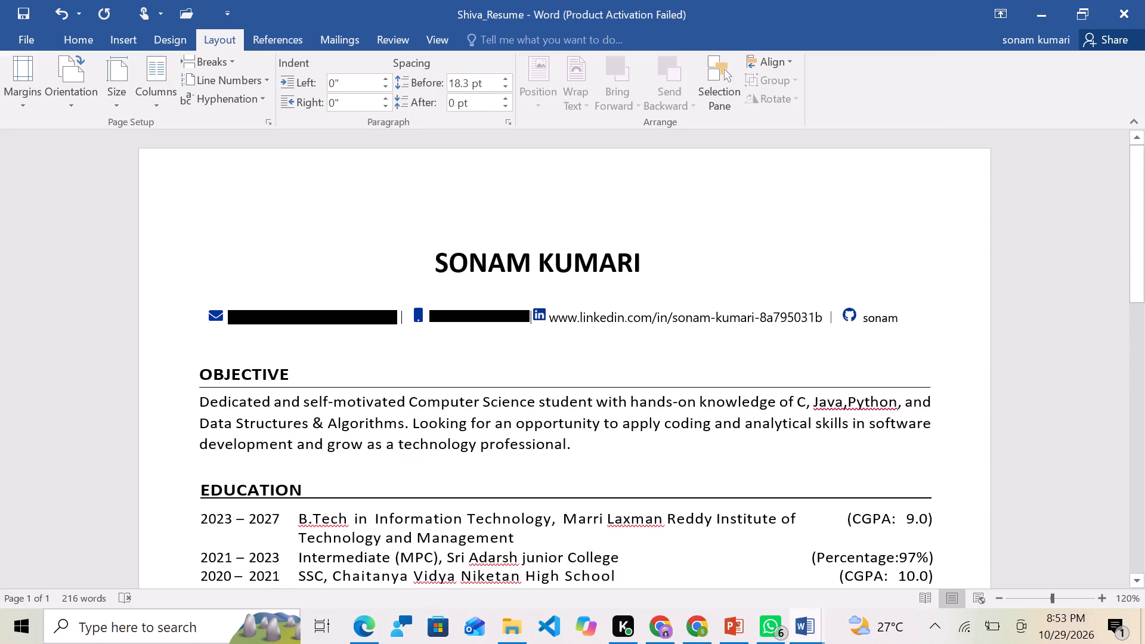
click(531, 314)
key(Right)
scroll(531, 314, up, 4)
key(space)
scroll(531, 314, up, 10)
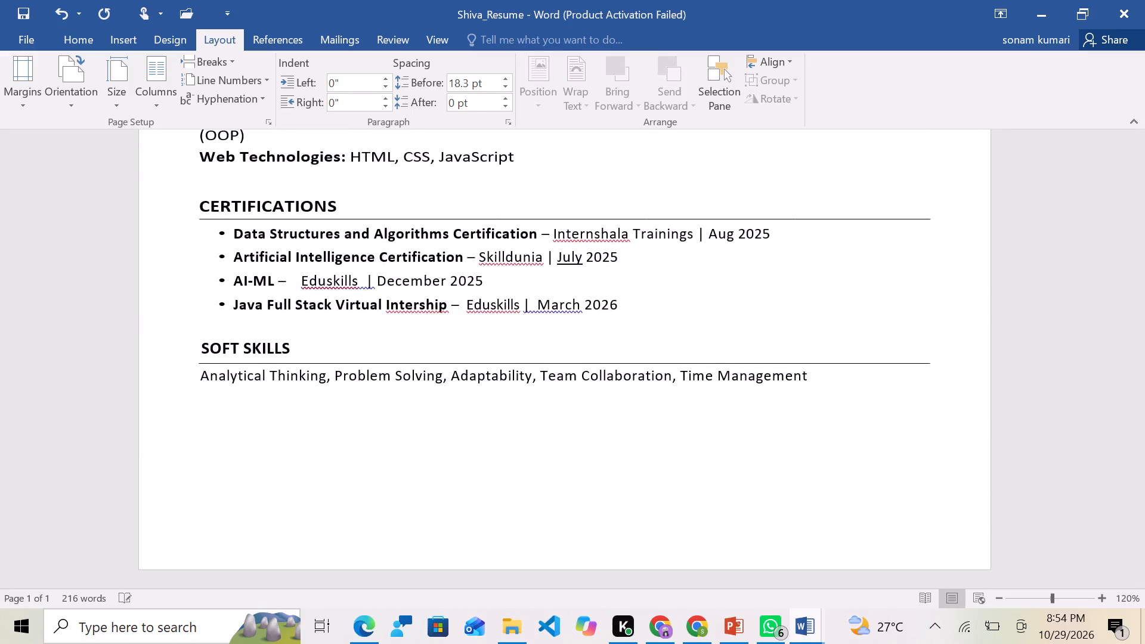
scroll(531, 314, up, 17)
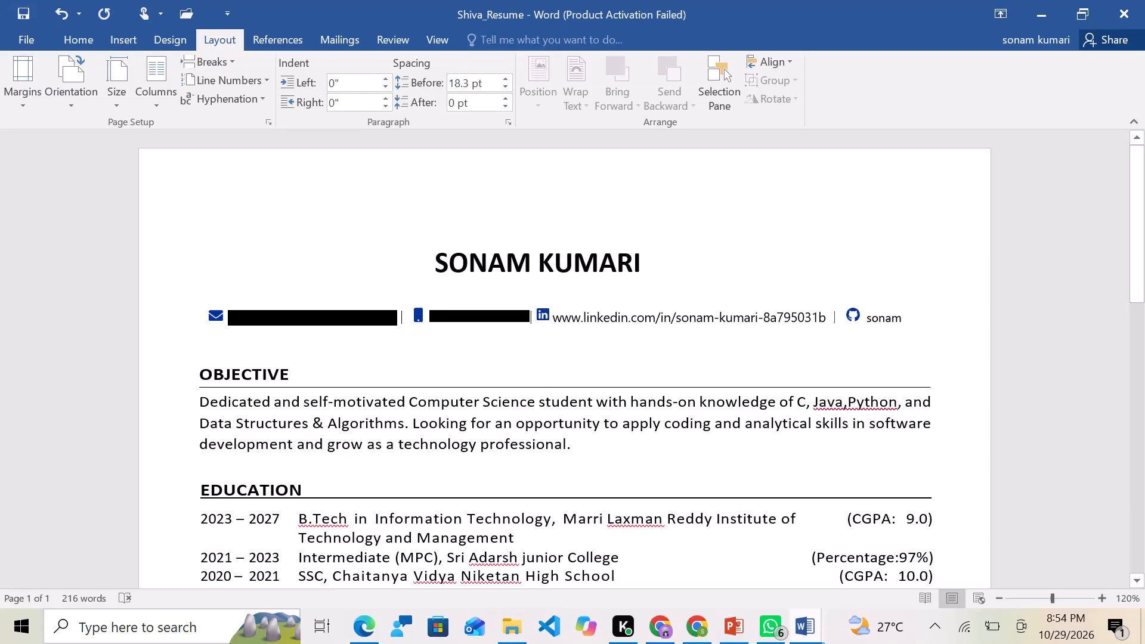
Save the resume as a Word document named Sonam_Resume in the Documents folder.
key(ctrl+s)
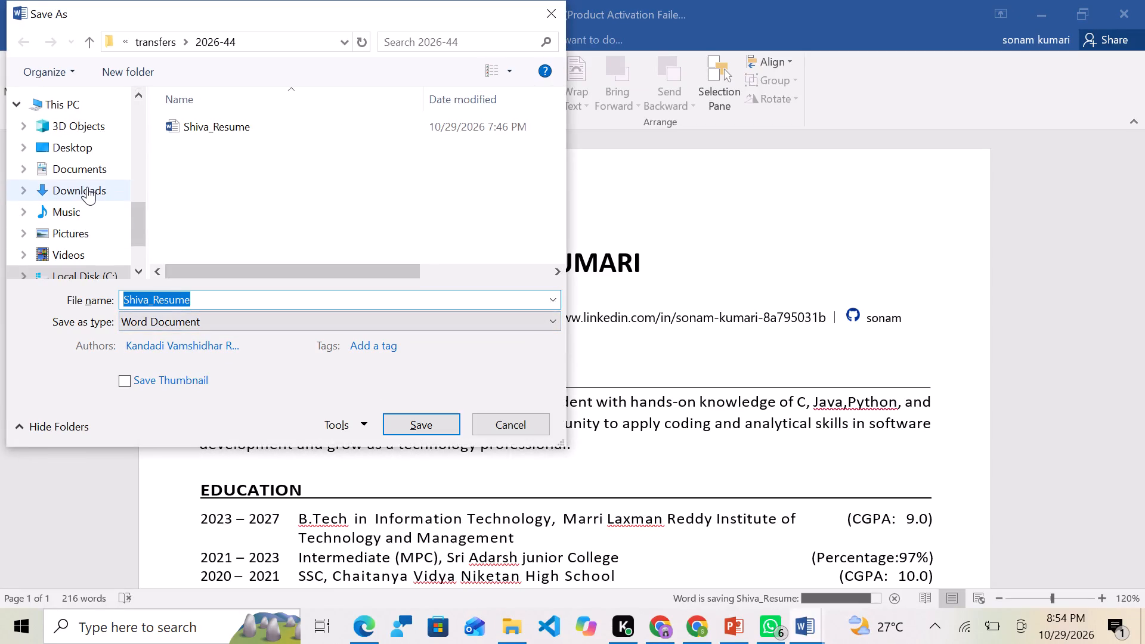
click(91, 175)
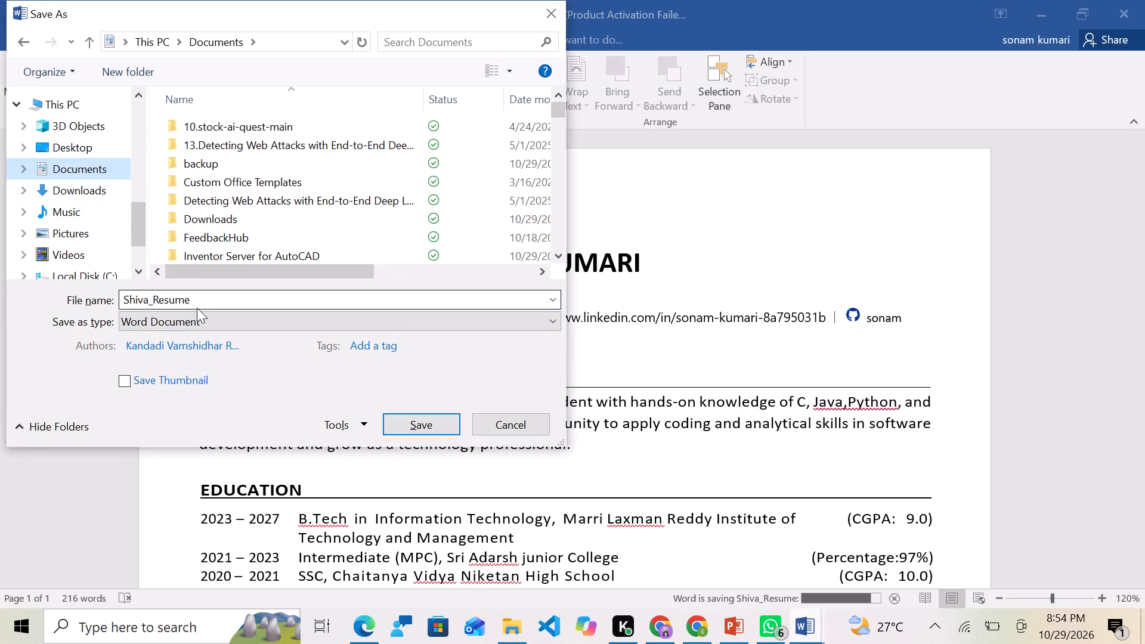
click(147, 296)
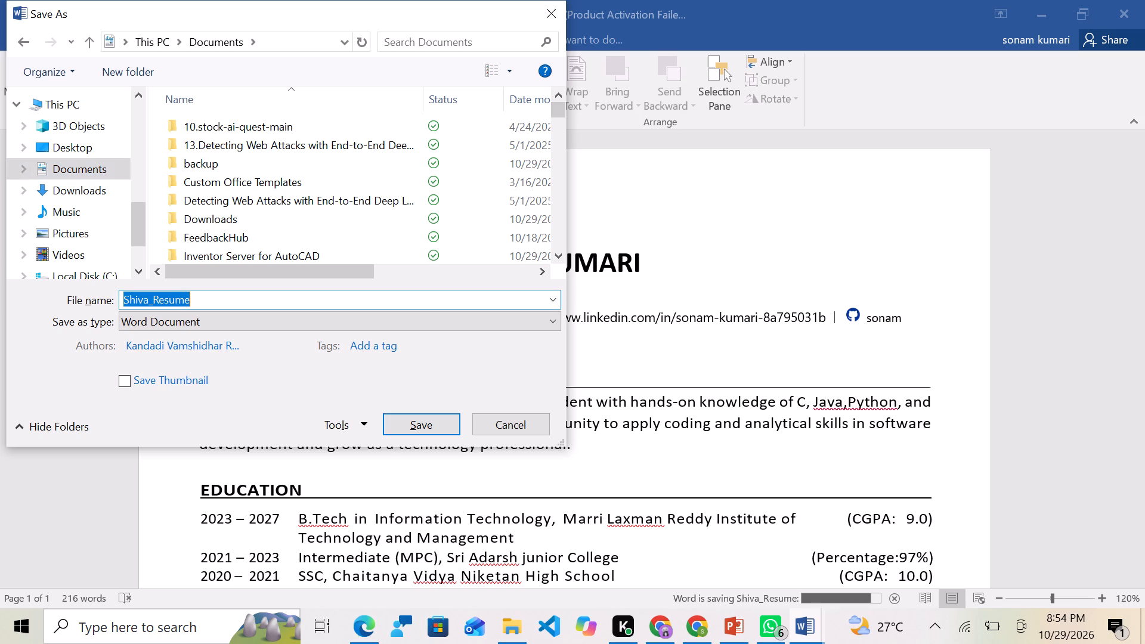
key(BackSpace)
text(Sonam)
key(shift+underscore)
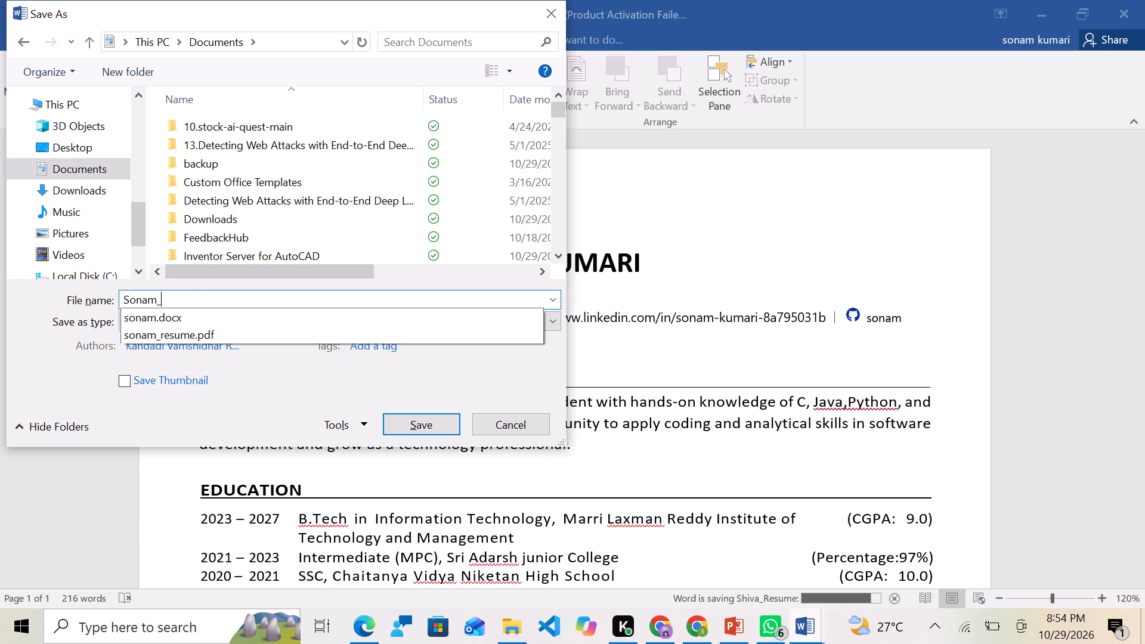
text(Res)
text(ume)
key(Return)
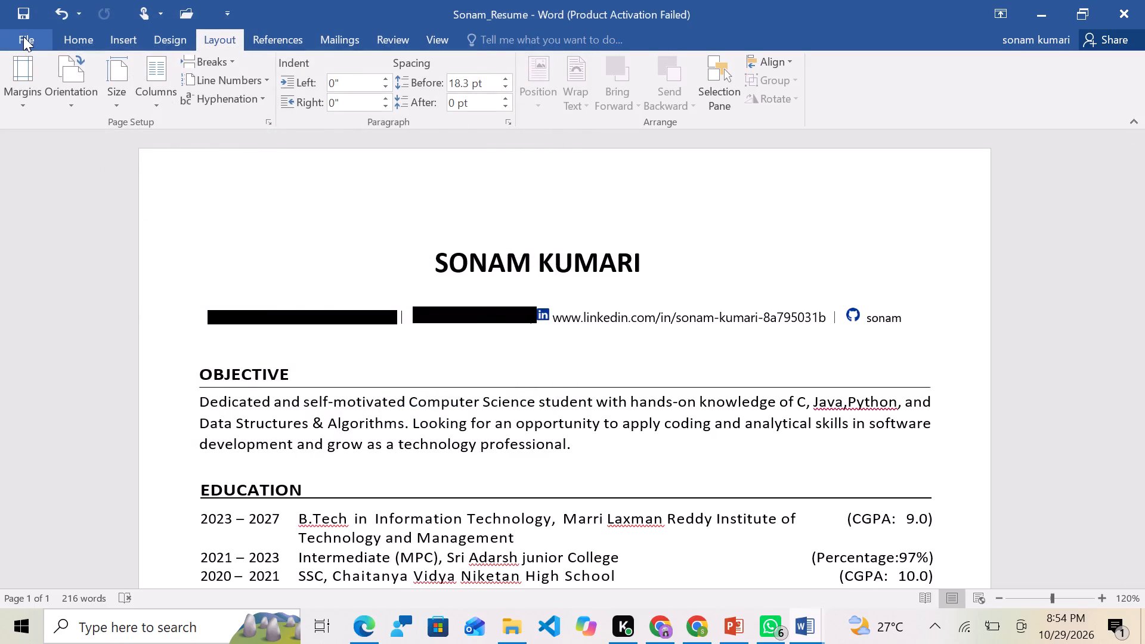
Insert the missing letter c near the end of the email address in the contact details line.
click(380, 310)
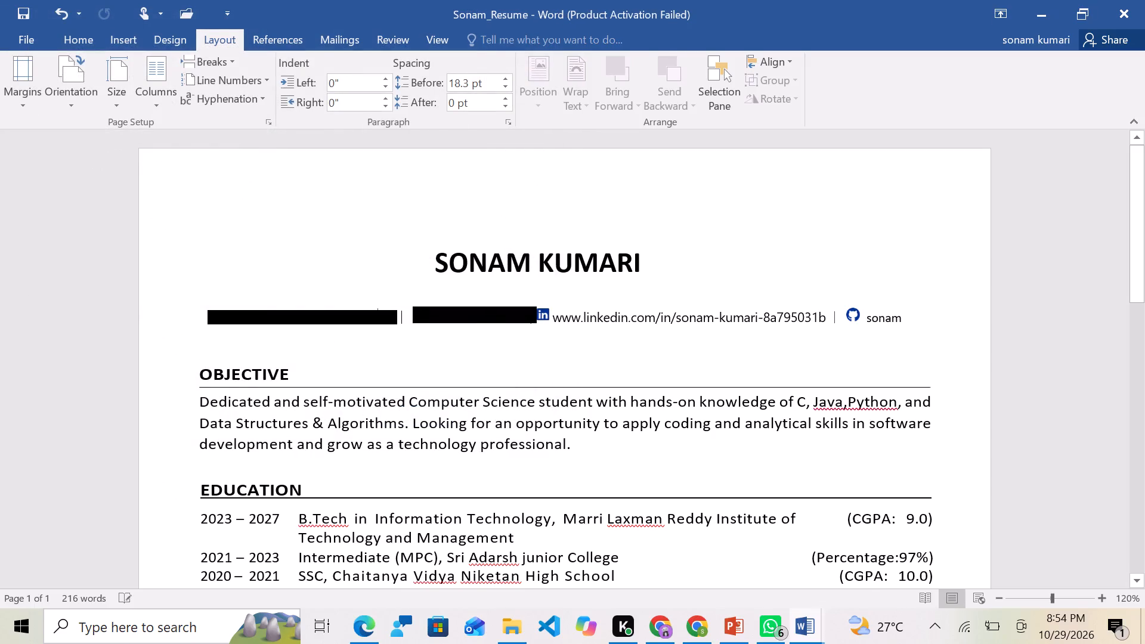
key(c)
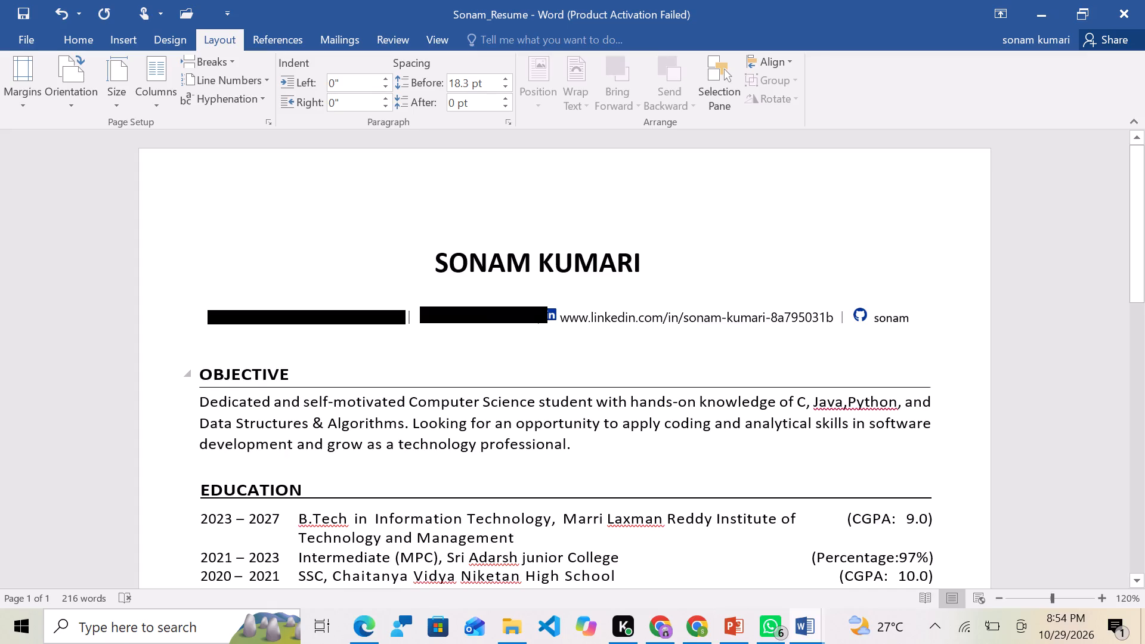
Proofread the resume down to Certifications and correct Intership to Internship in the Java Full Stack Virtual entry.
scroll(522, 363, down, 1)
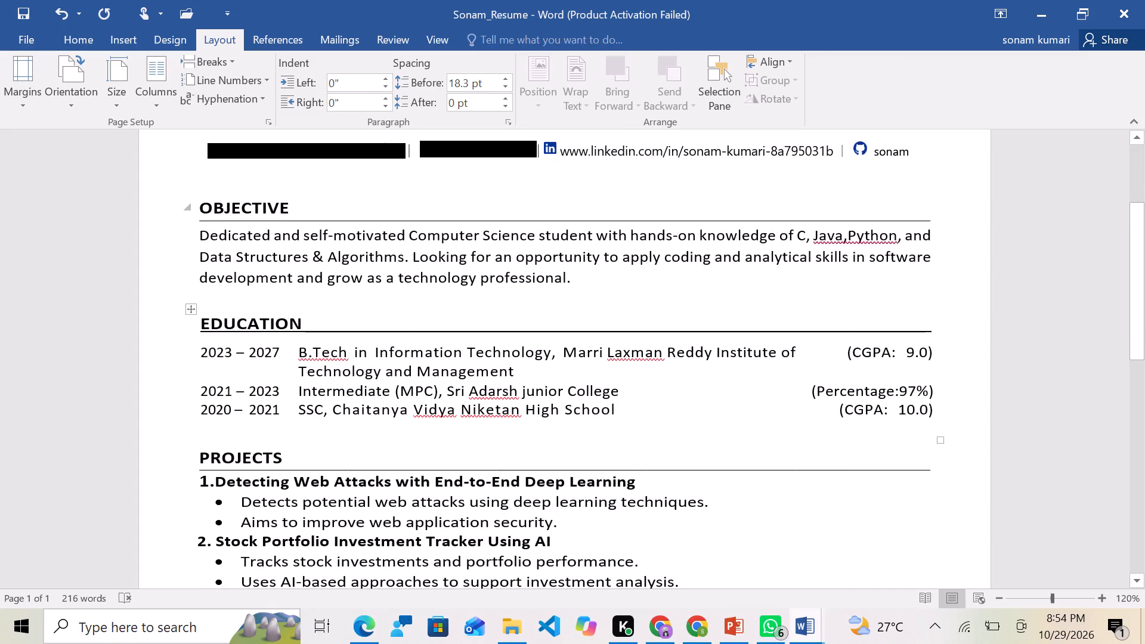
scroll(522, 363, down, 2)
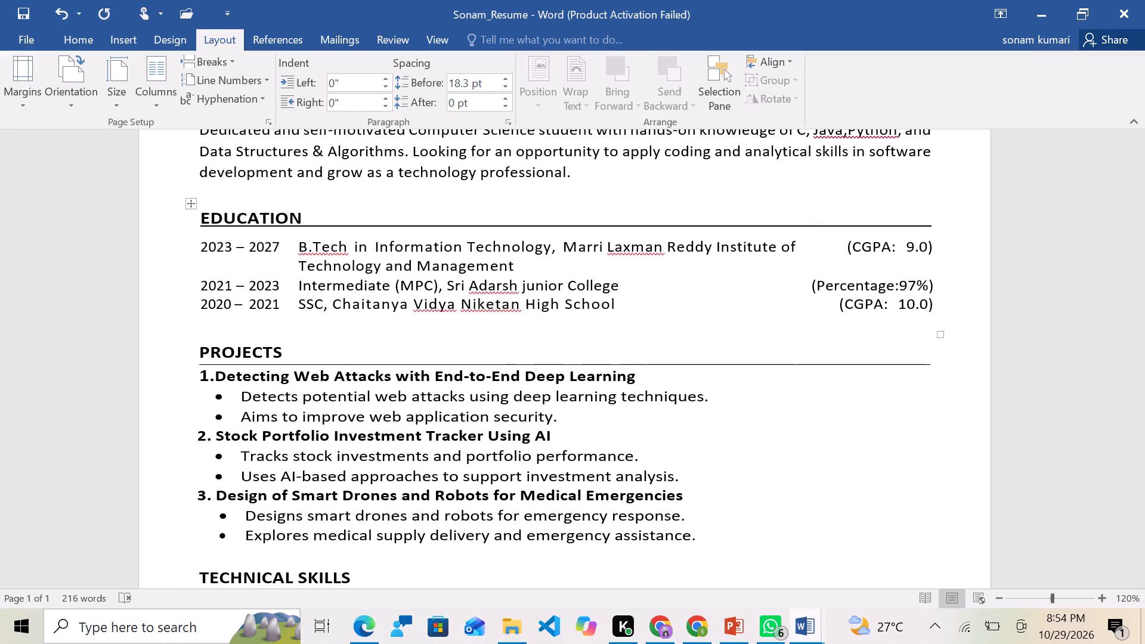
scroll(522, 363, down, 1)
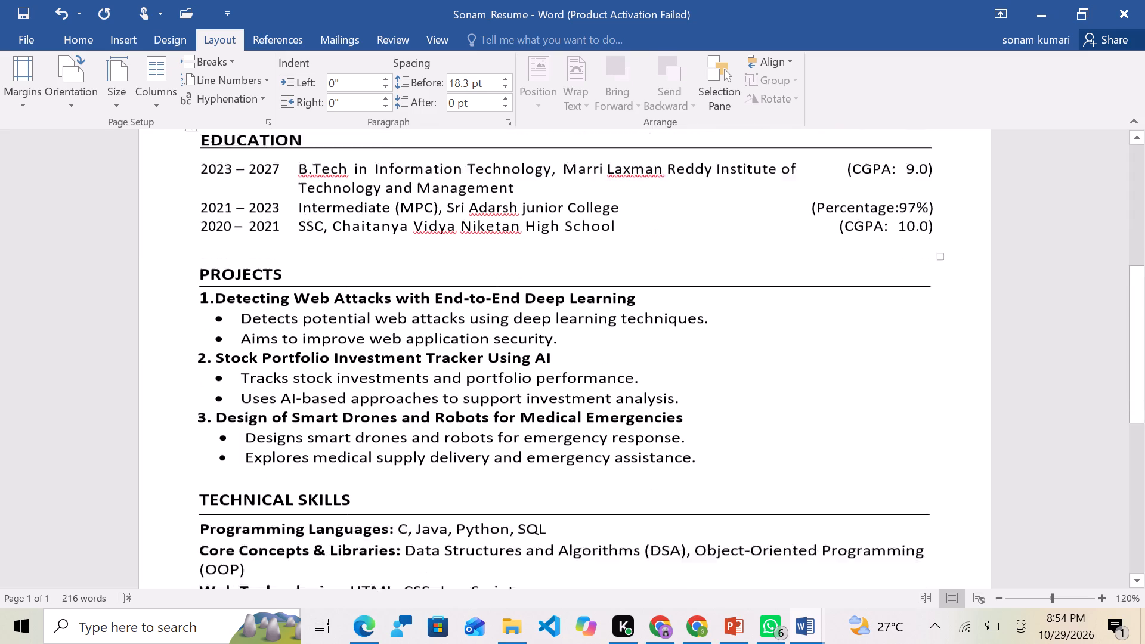
scroll(522, 363, down, 1)
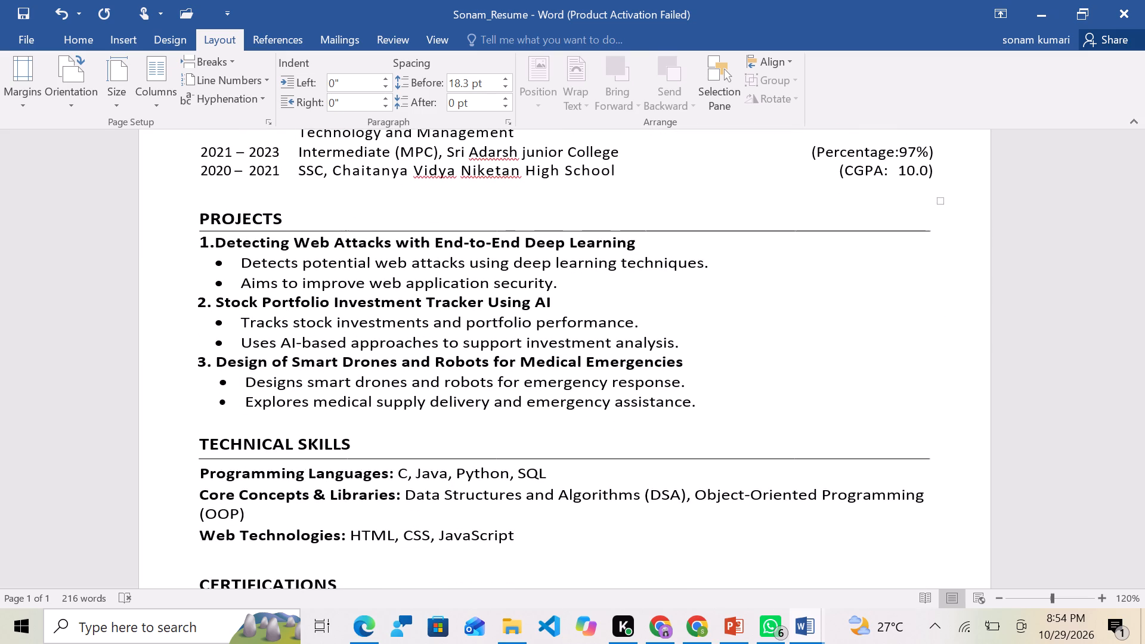
scroll(522, 363, down, 1)
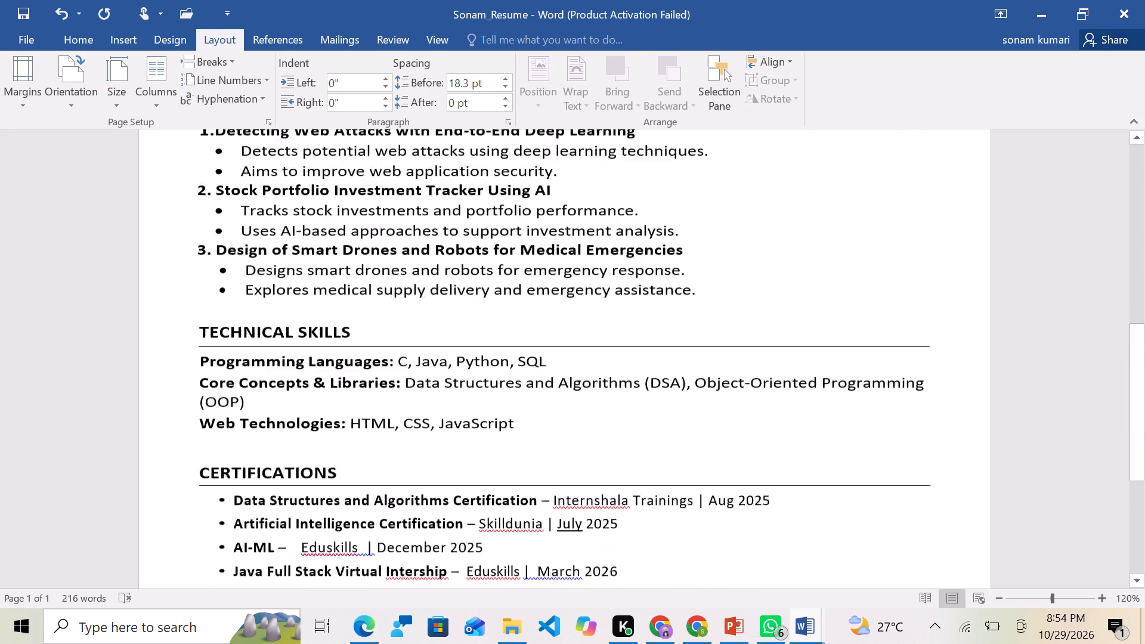
scroll(522, 363, down, 2)
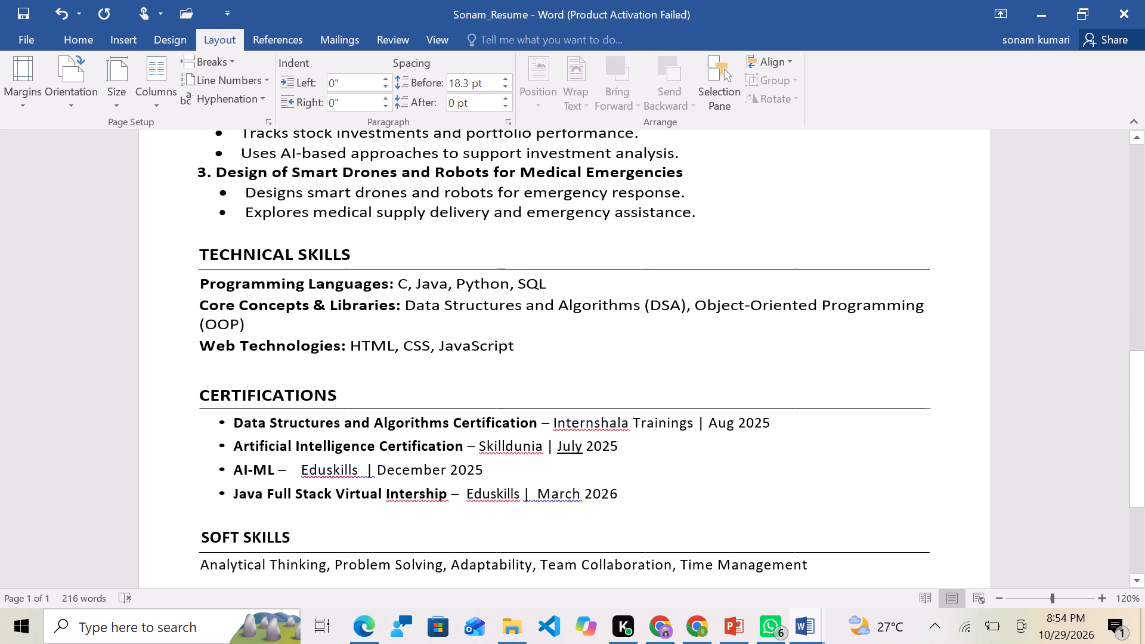
scroll(522, 363, down, 1)
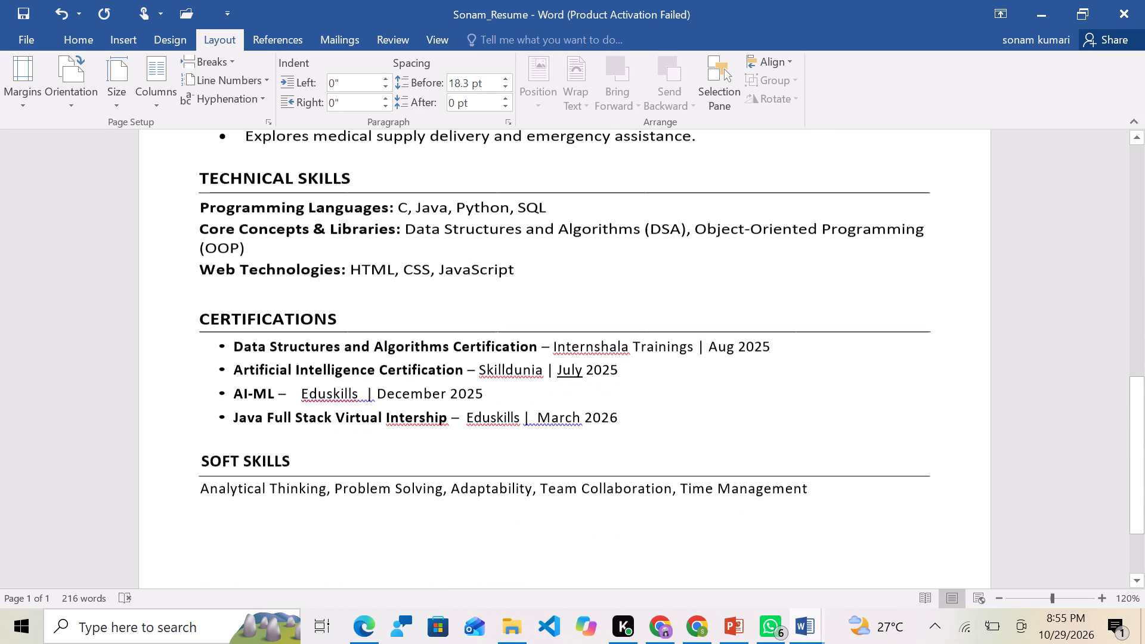
scroll(522, 363, down, 1)
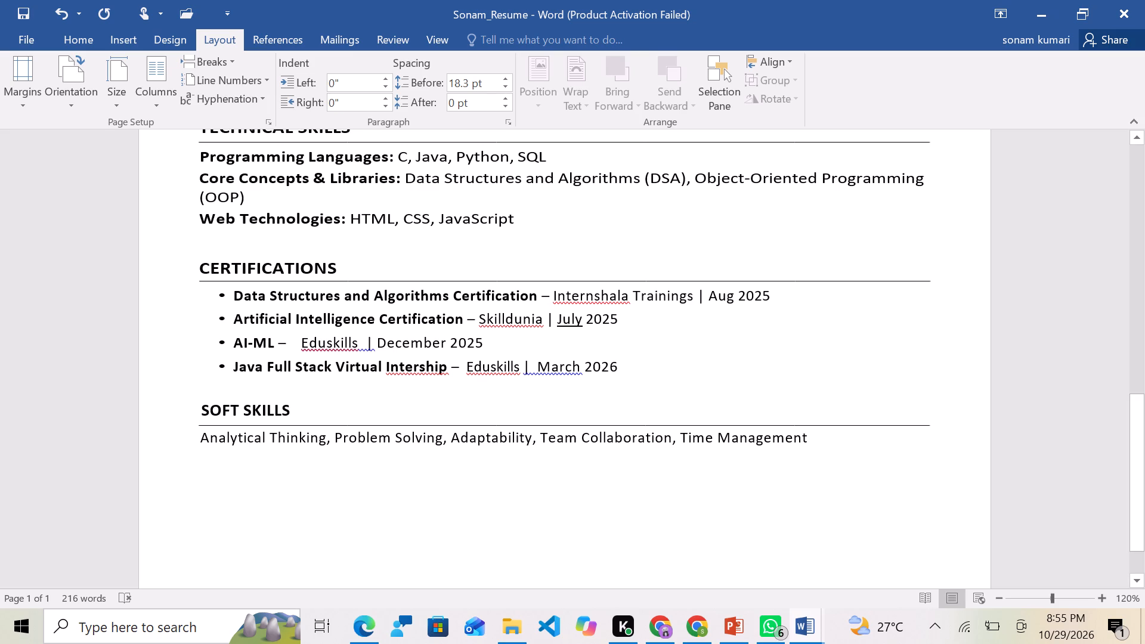
click(417, 367)
key(n)
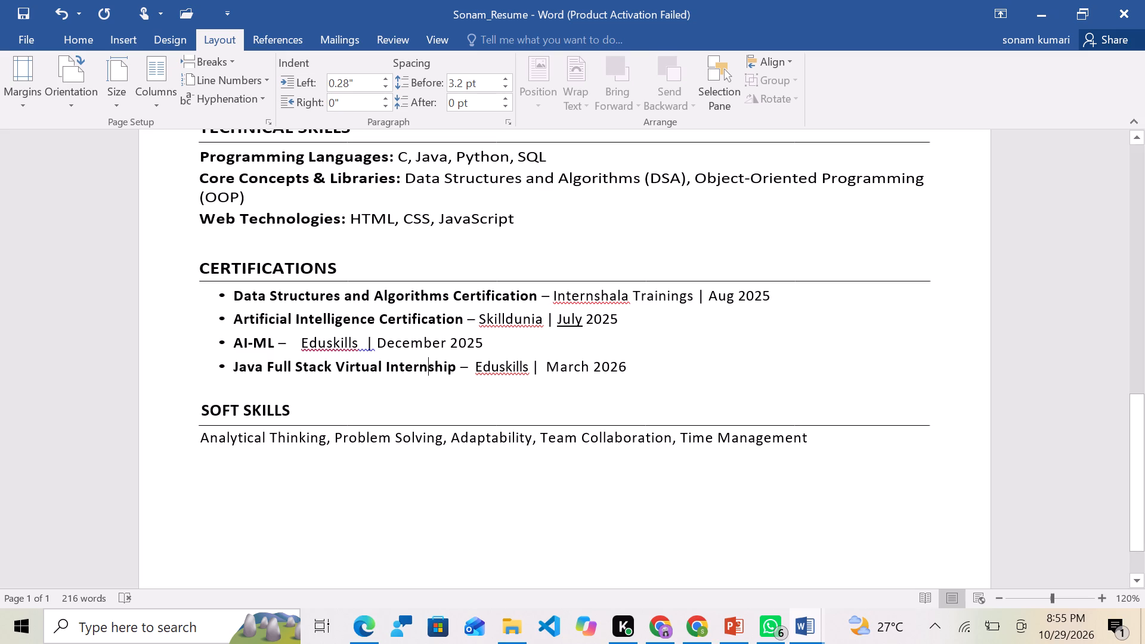
Return to the top of the resume and save the corrected Word document.
scroll(446, 322, up, 1)
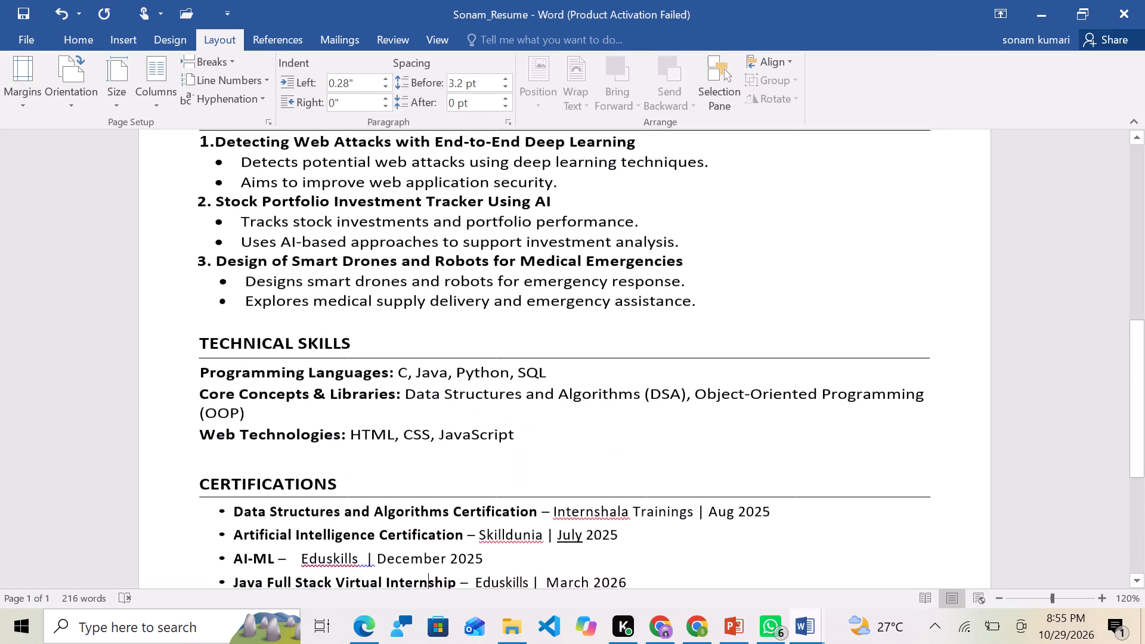
scroll(446, 323, up, 3)
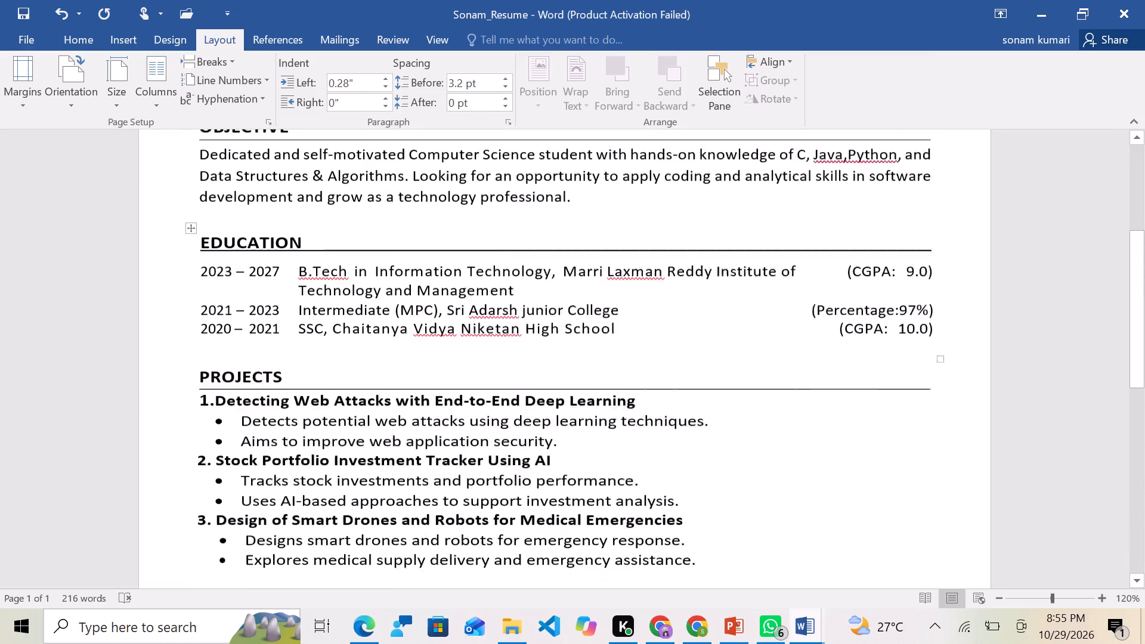
scroll(446, 323, up, 2)
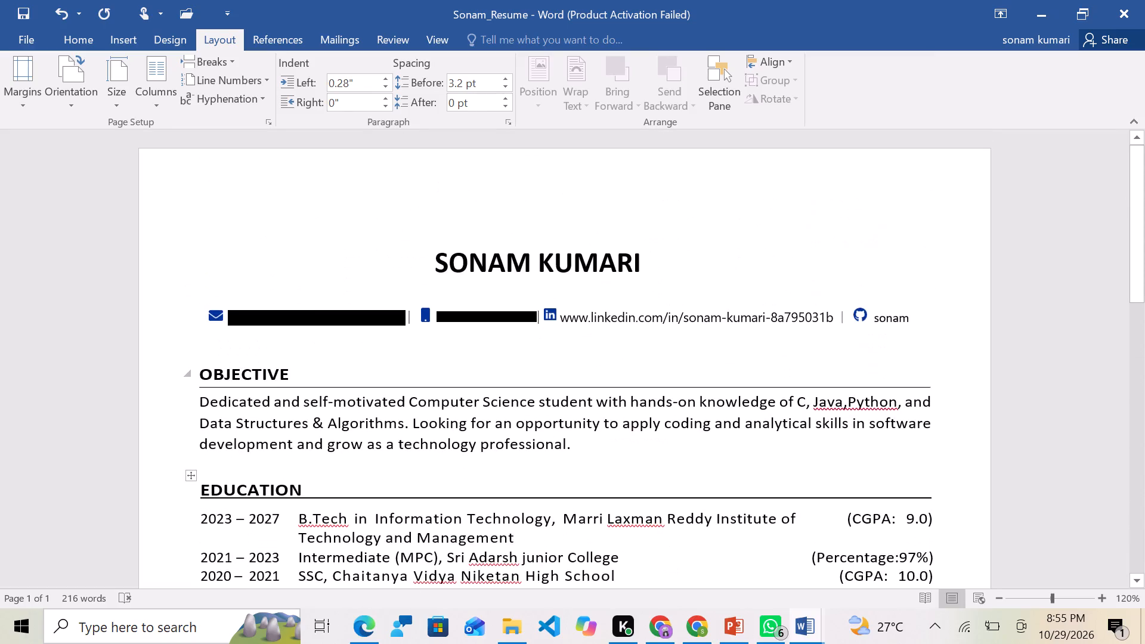
key(ctrl+s)
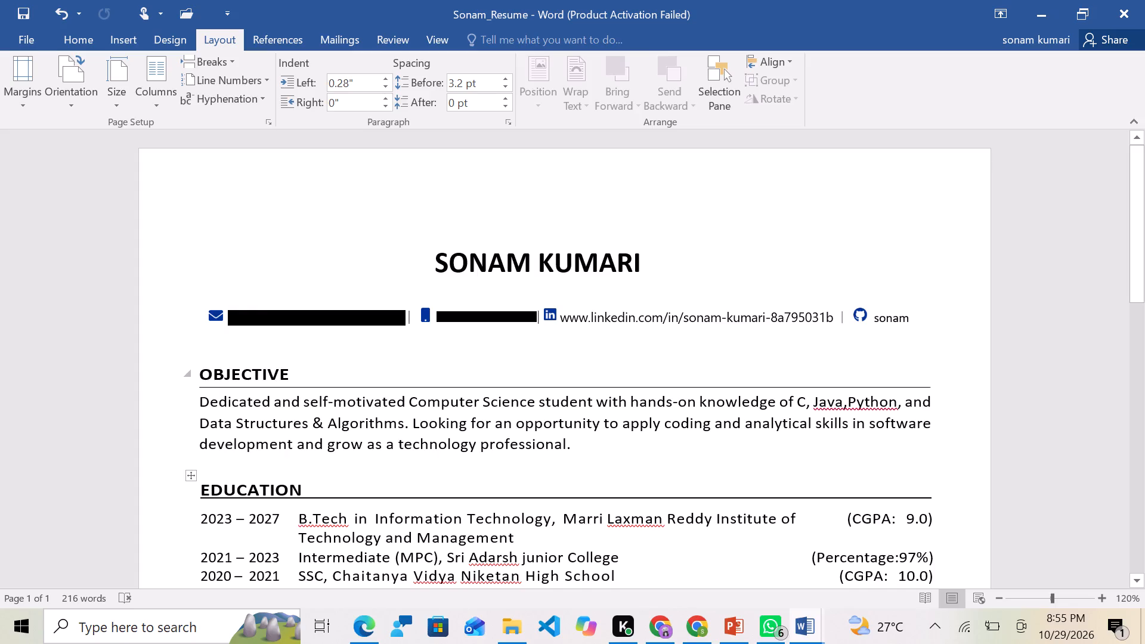
Save the resume as a PDF named Sonam_Resume in Documents, replacing the existing file.
click(23, 33)
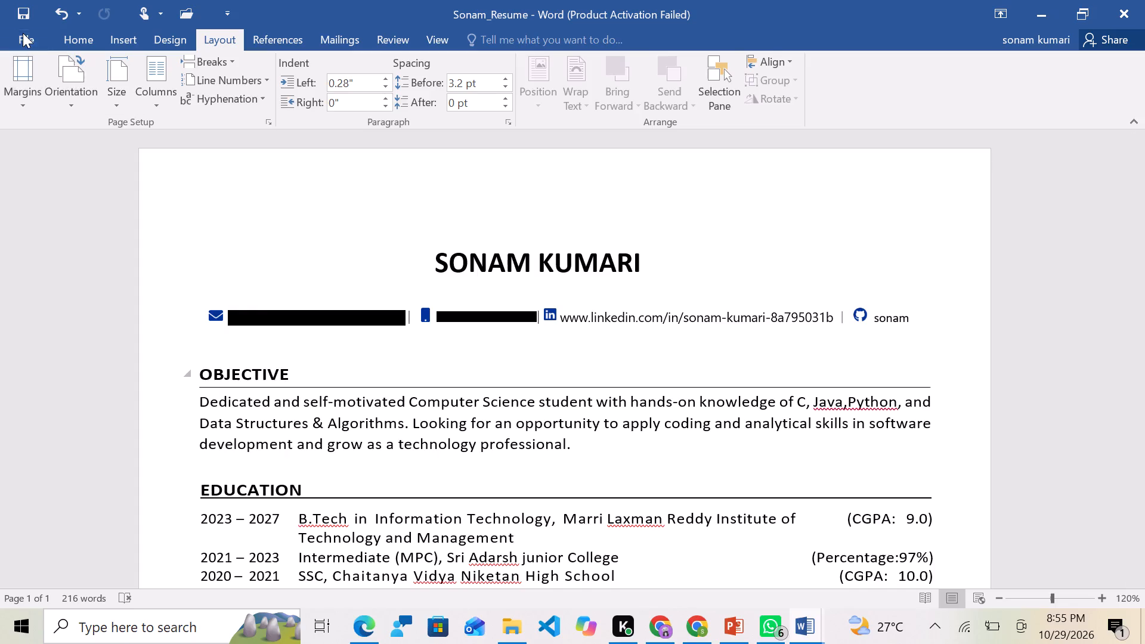
click(42, 194)
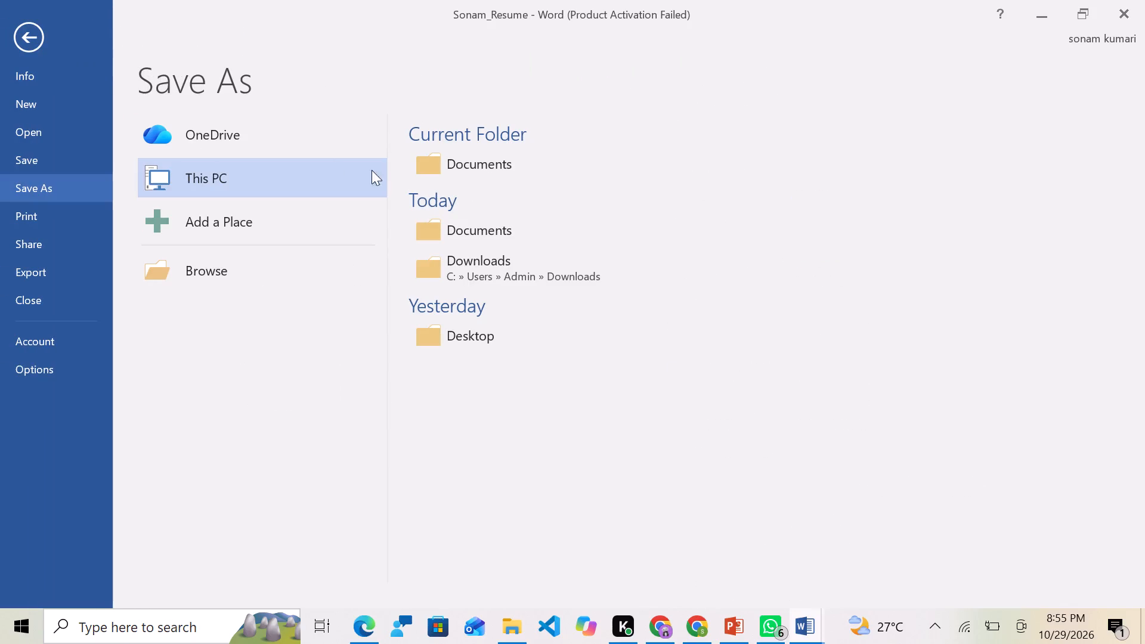
click(509, 168)
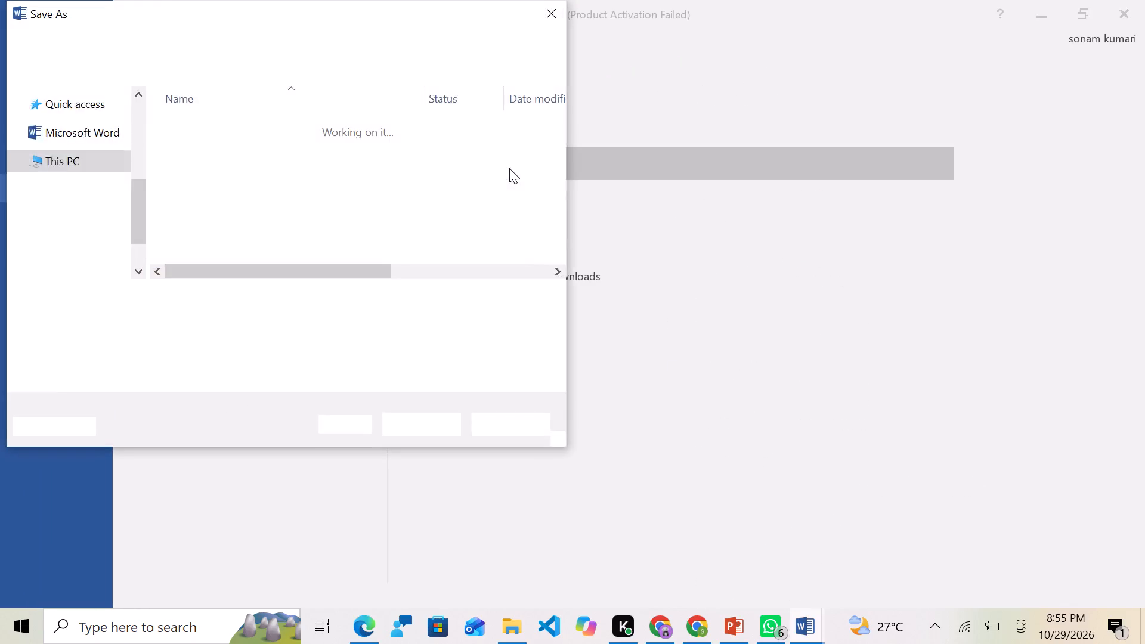
click(103, 177)
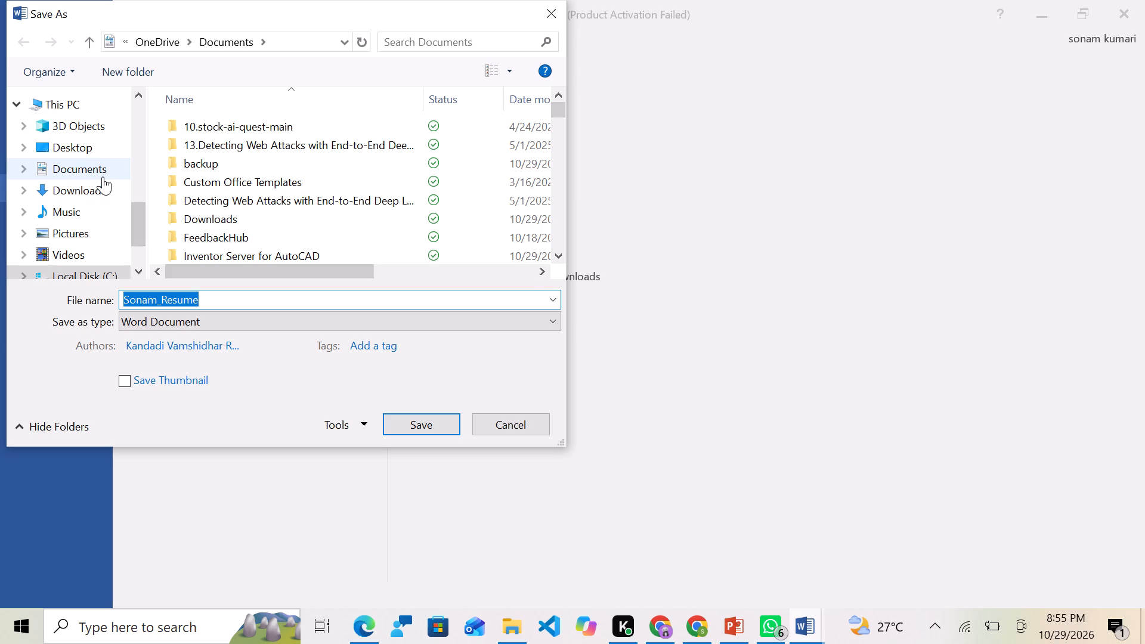
click(210, 322)
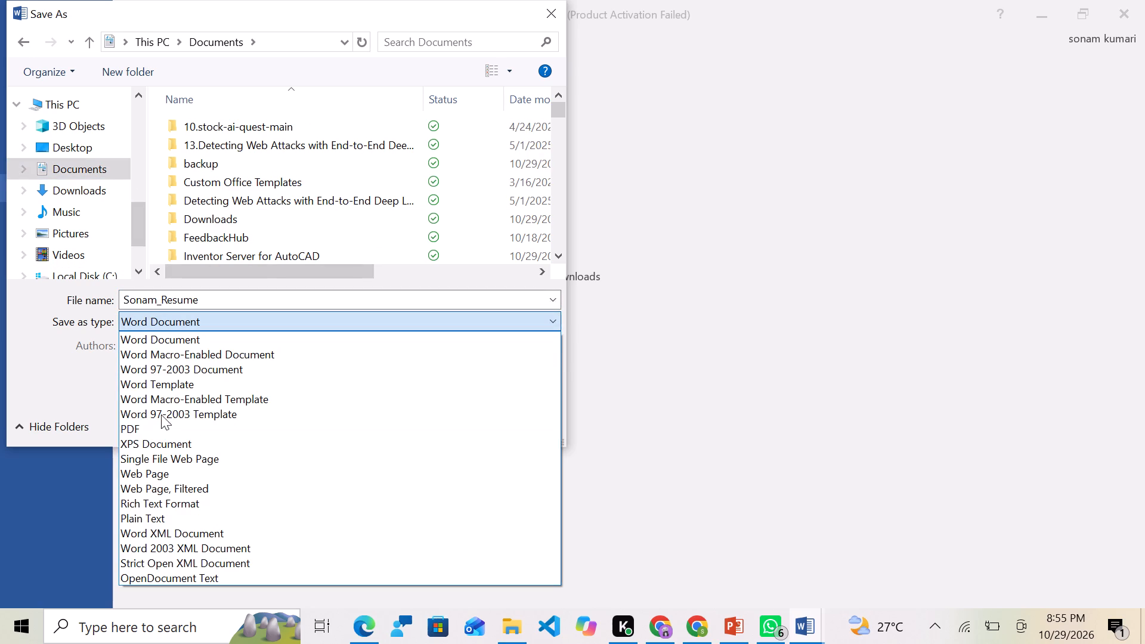
click(150, 431)
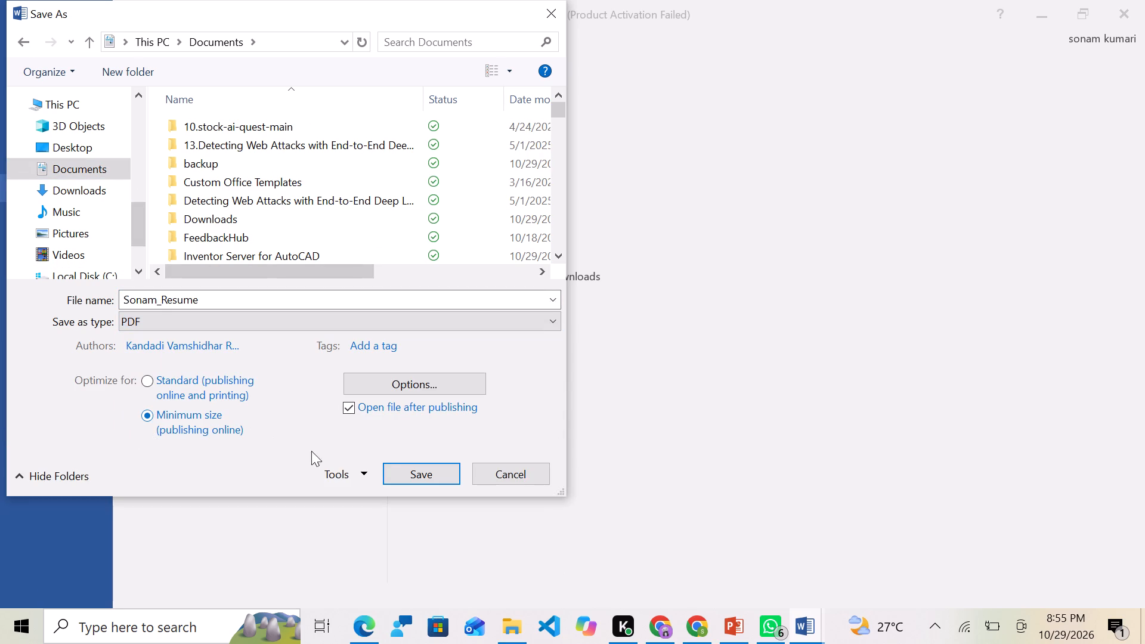
click(408, 469)
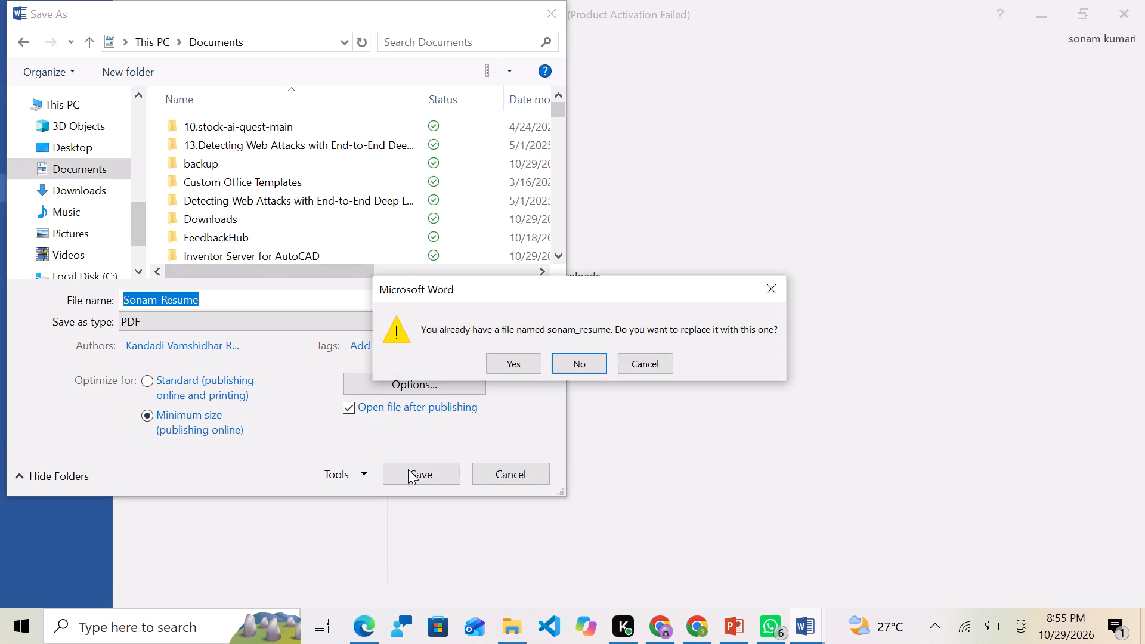
click(513, 360)
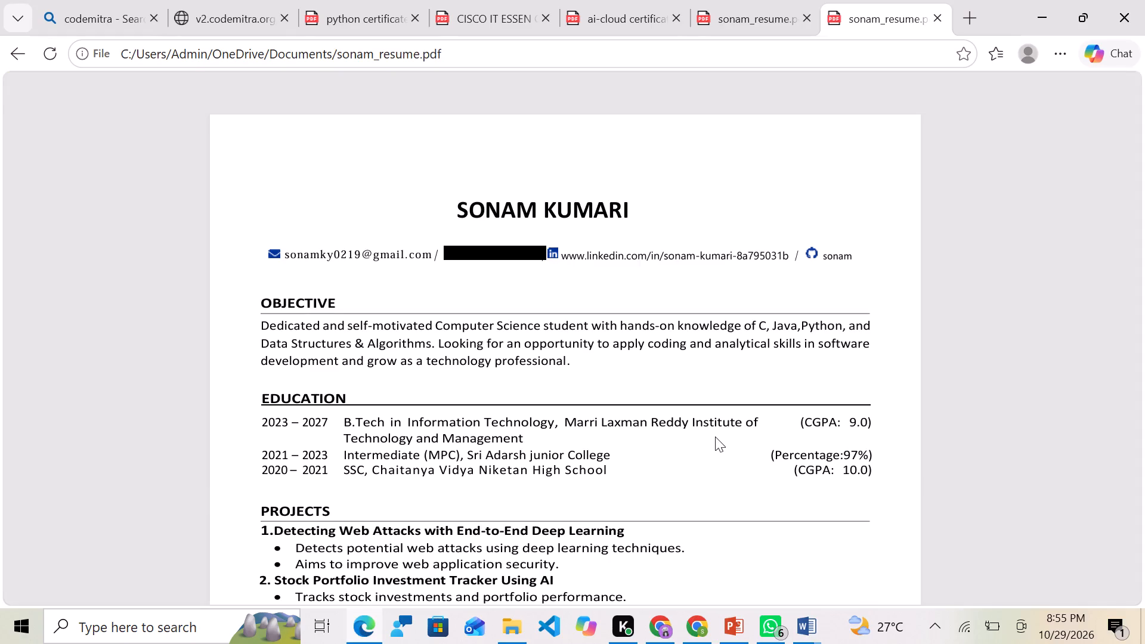
Review the exported resume PDF from the contact details down to the Soft Skills section.
scroll(715, 436, down, 3)
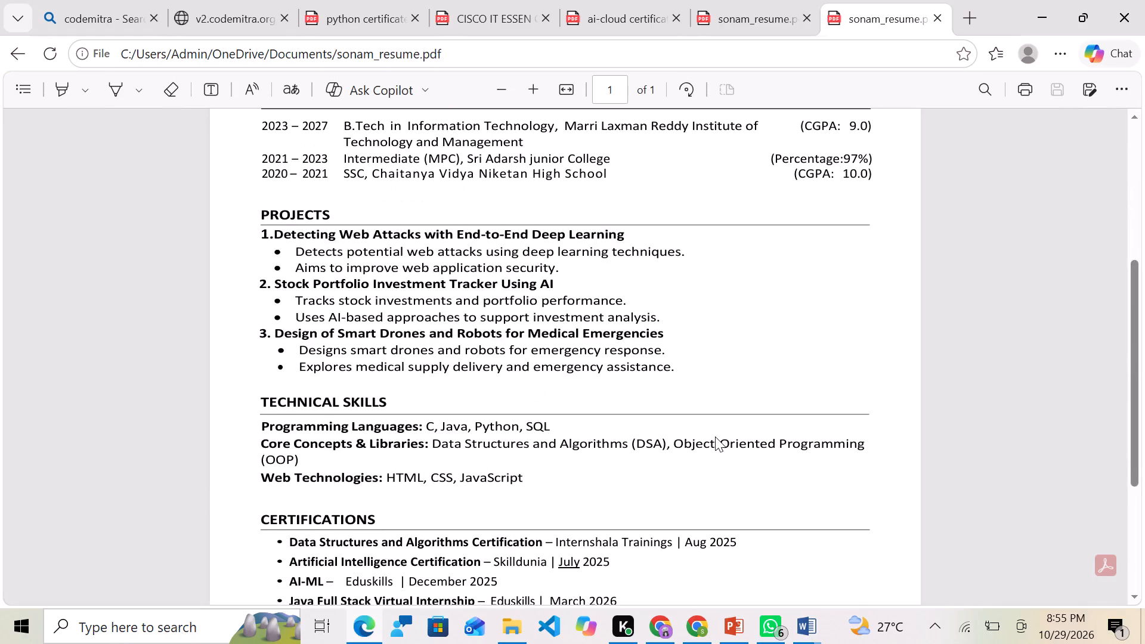
scroll(715, 436, down, 1)
scroll(715, 436, up, 2)
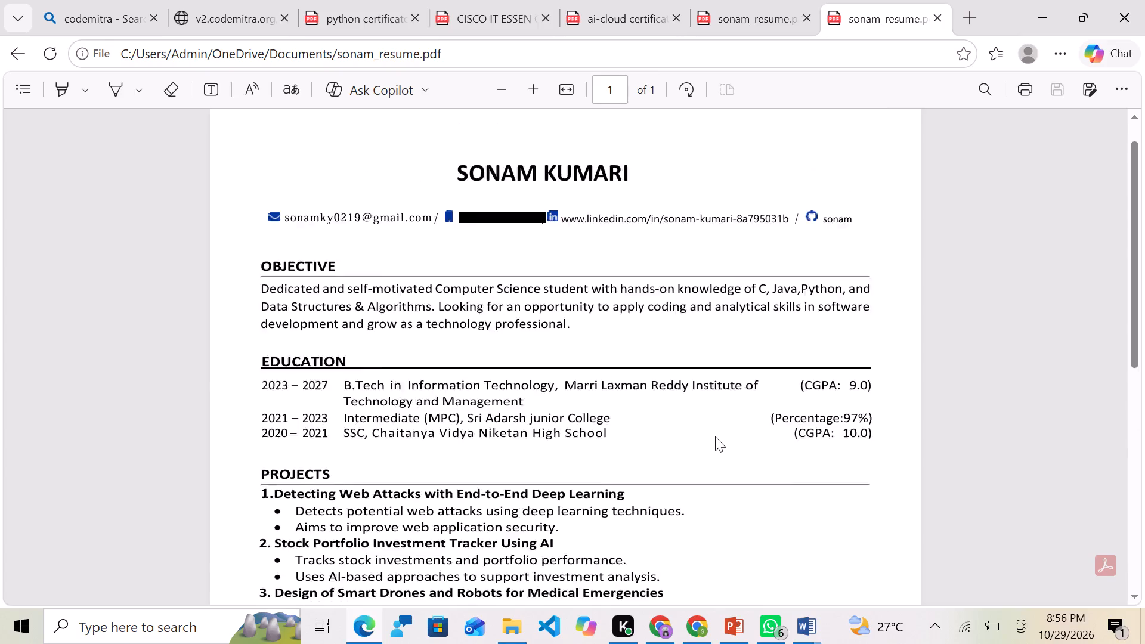
scroll(715, 436, down, 3)
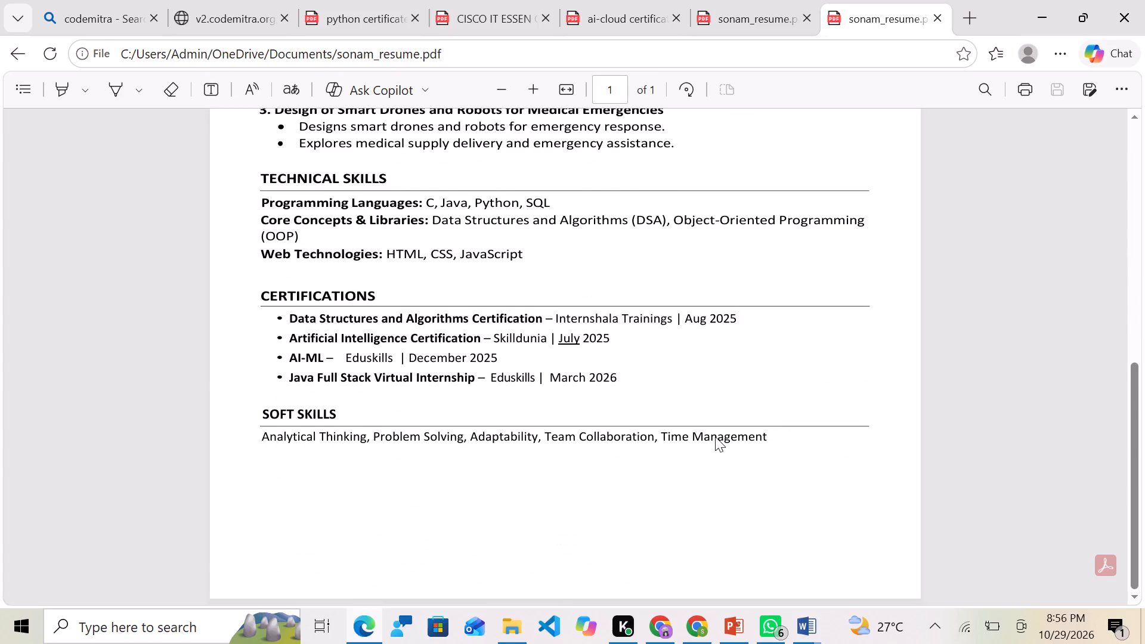
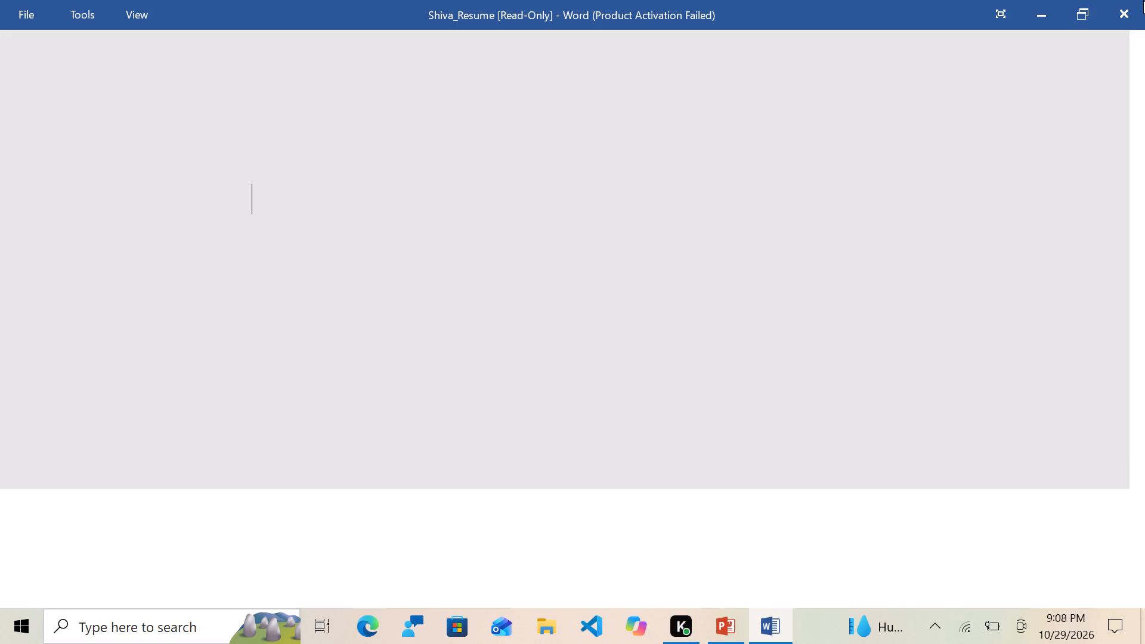
Close the read-only Shiva_Resume document in Word.
double_click(1124, 0)
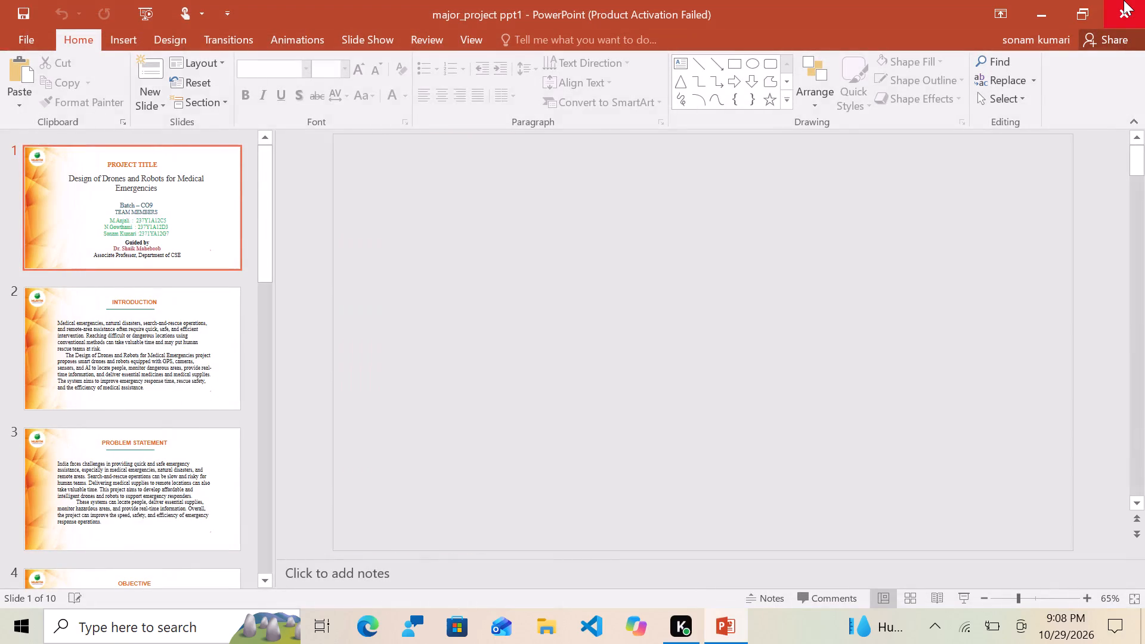